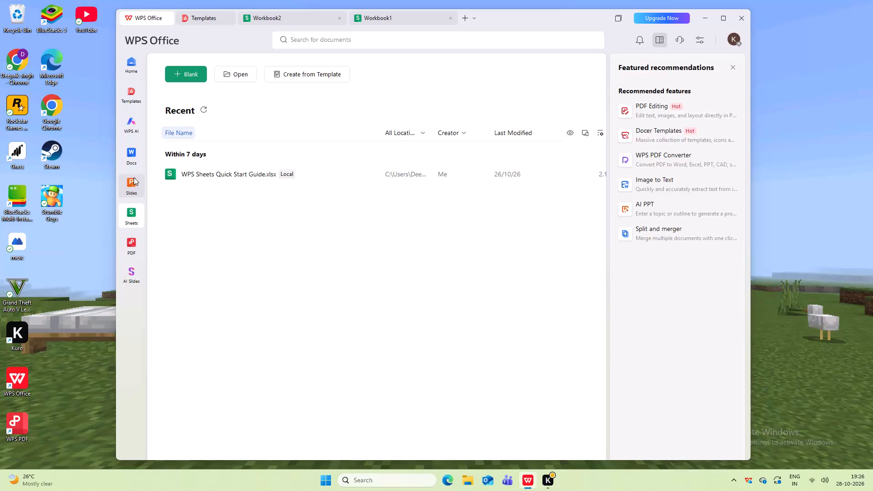
Create a new blank slide presentation.
{"action": "left_click", "coordinate": [134, 184]}
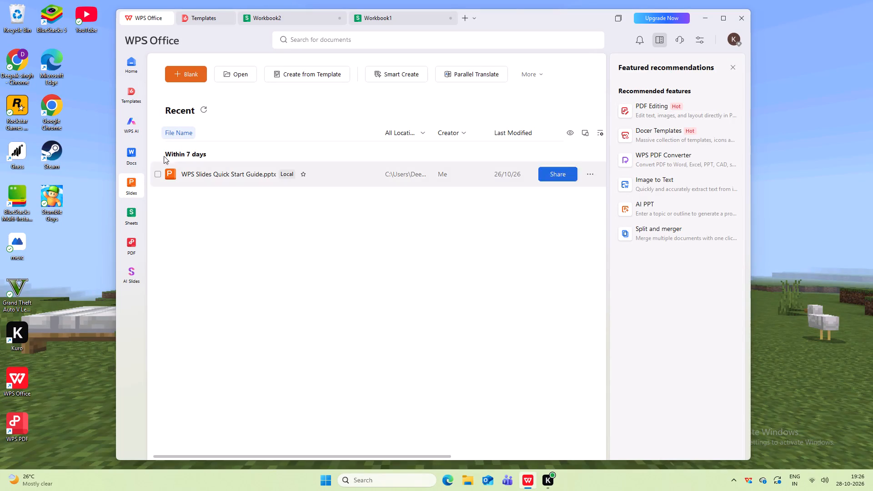
{"action": "left_click", "coordinate": [181, 78]}
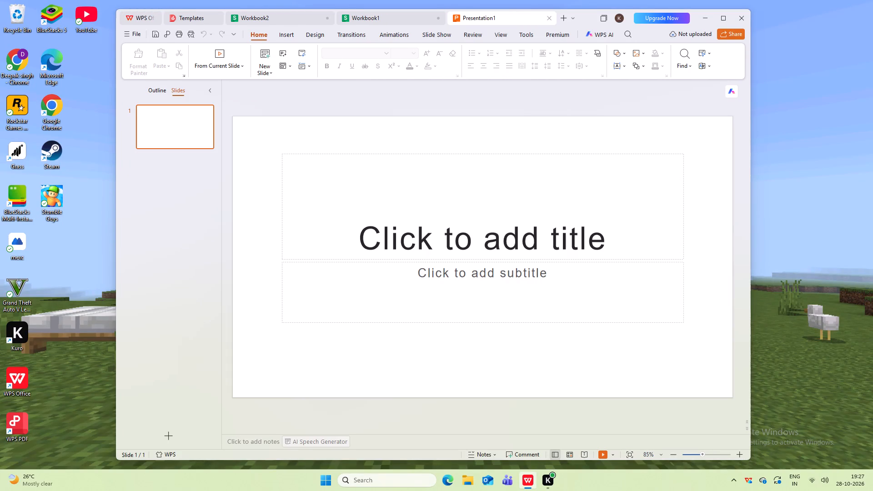
Open the title placeholder on the first slide for text entry.
{"action": "left_click", "coordinate": [421, 199]}
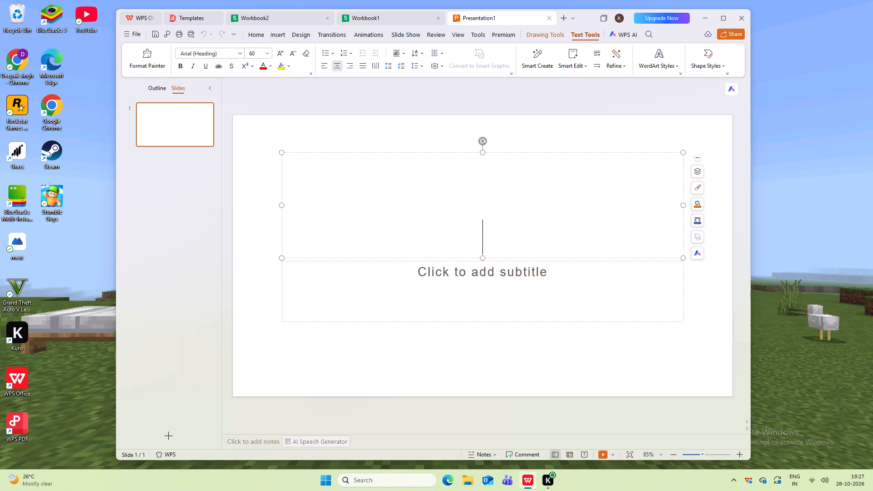
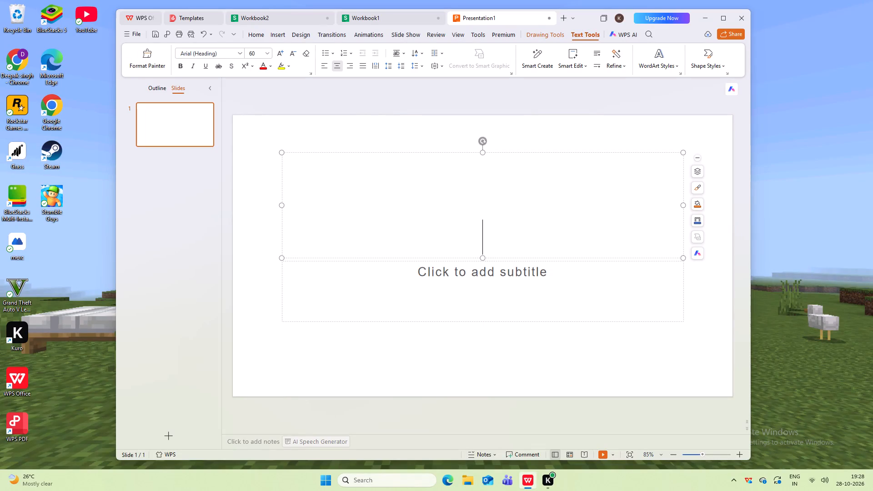
Enter the title "MY INDIA -A BEAUTIFUL COUNTRY" on the first slide, followed by an empty line.
{"action": "key", "text": "m"}
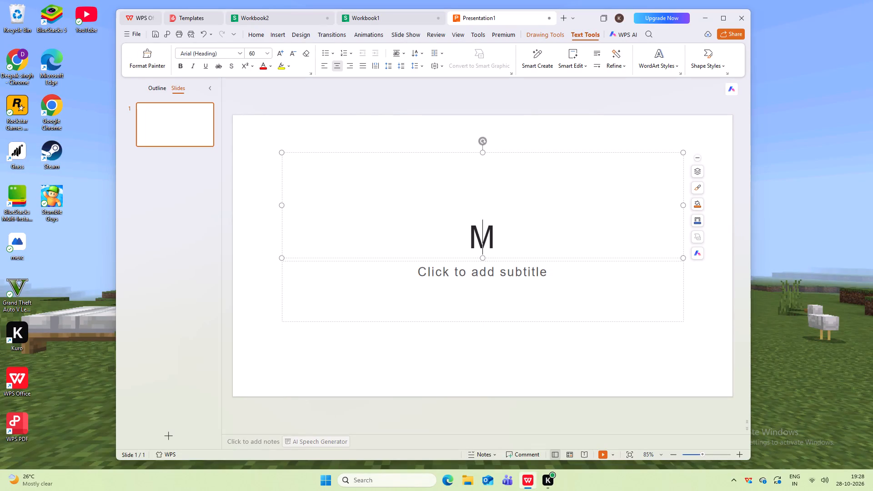
{"action": "key", "text": "y"}
{"action": "key", "text": "space"}
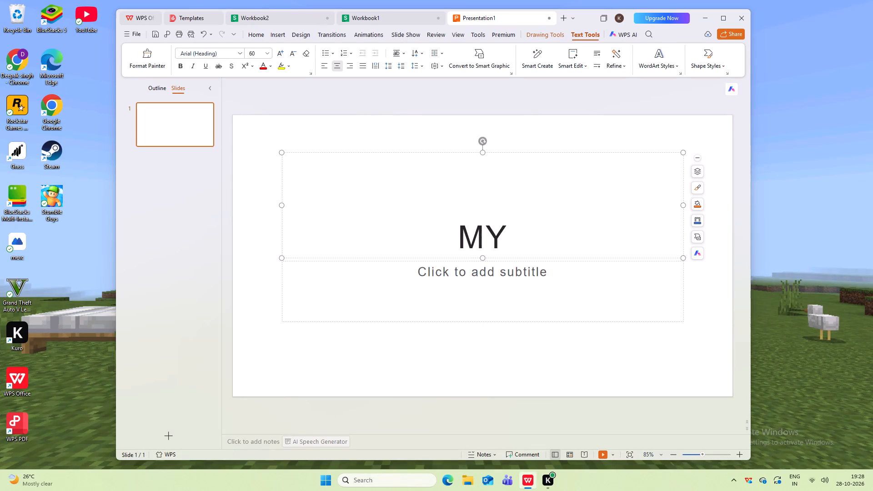
{"action": "type", "text": "INDIA"}
{"action": "key", "text": "space"}
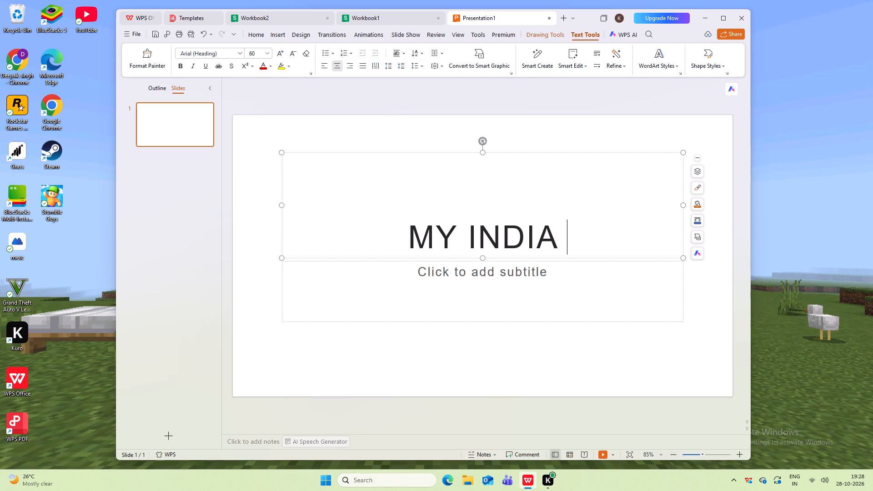
{"action": "key", "text": "minus"}
{"action": "type", "text": "A BEYU"}
{"action": "key", "text": "BackSpace"}
{"action": "key", "text": "BackSpace"}
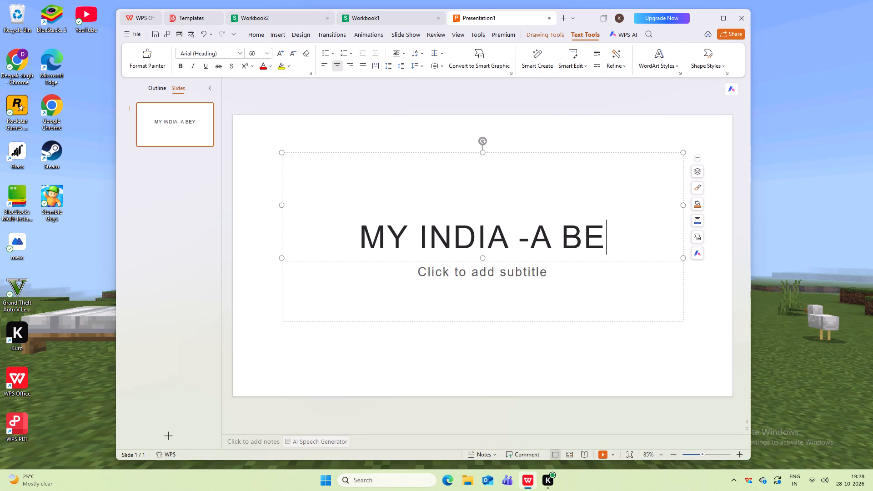
{"action": "key", "text": "a"}
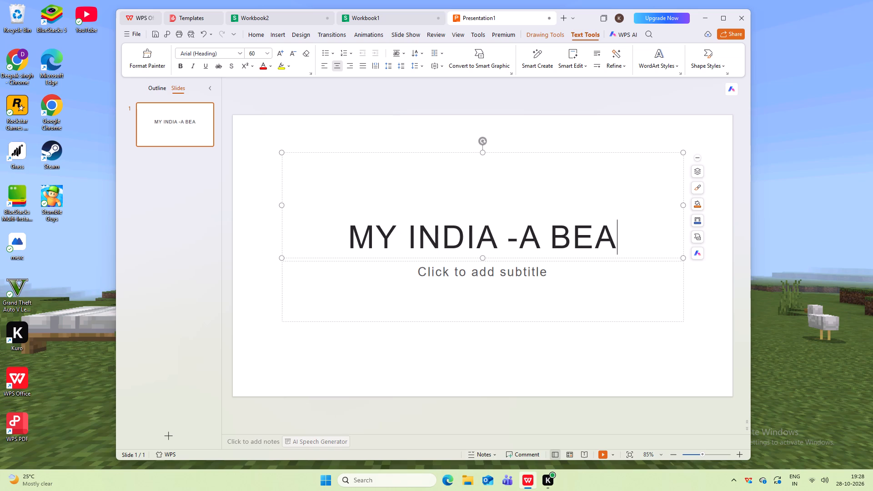
{"action": "key", "text": "u"}
{"action": "type", "text": "TI"}
{"action": "type", "text": "FUL"}
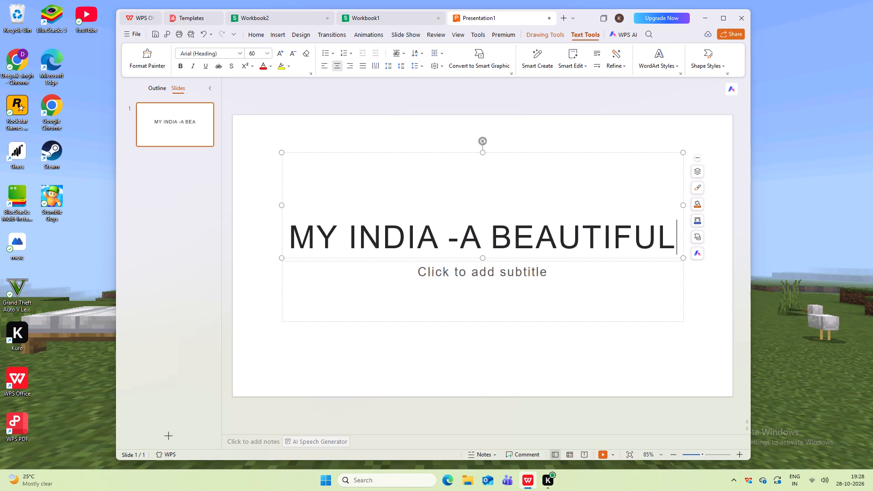
{"action": "key", "text": "space"}
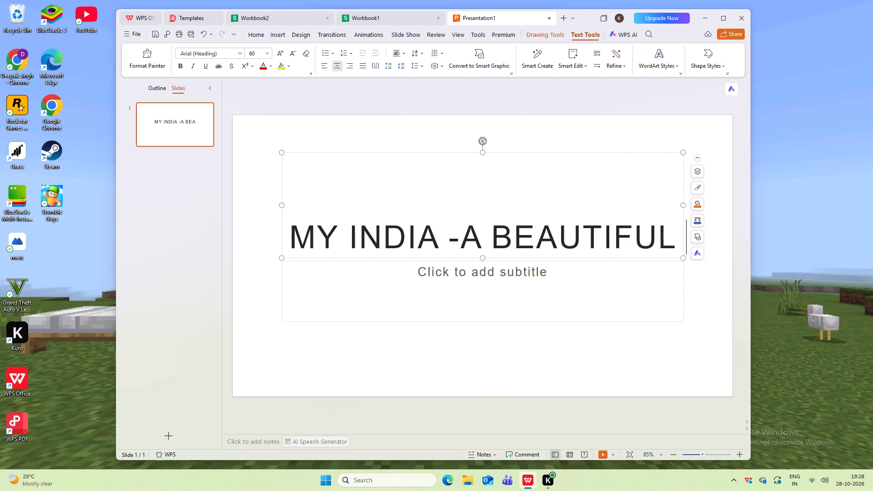
{"action": "type", "text": "CO"}
{"action": "type", "text": "UNTRY"}
{"action": "key", "text": "Return"}
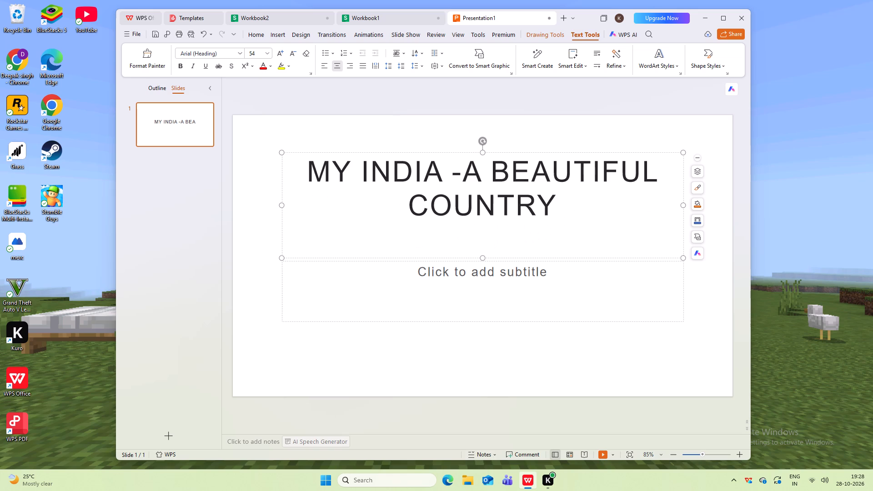
Shorten the title box by raising its bottom edge so the title text sits higher on the slide.
{"action": "left_click", "coordinate": [428, 278]}
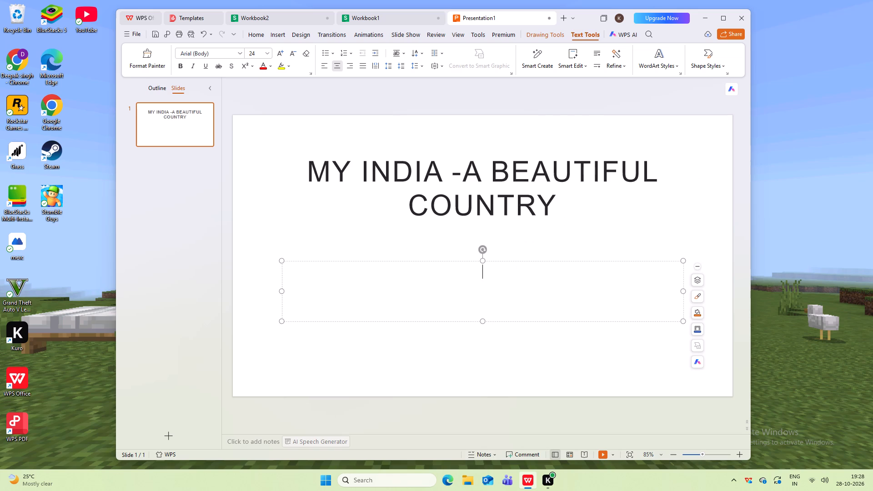
{"action": "left_click", "coordinate": [507, 196]}
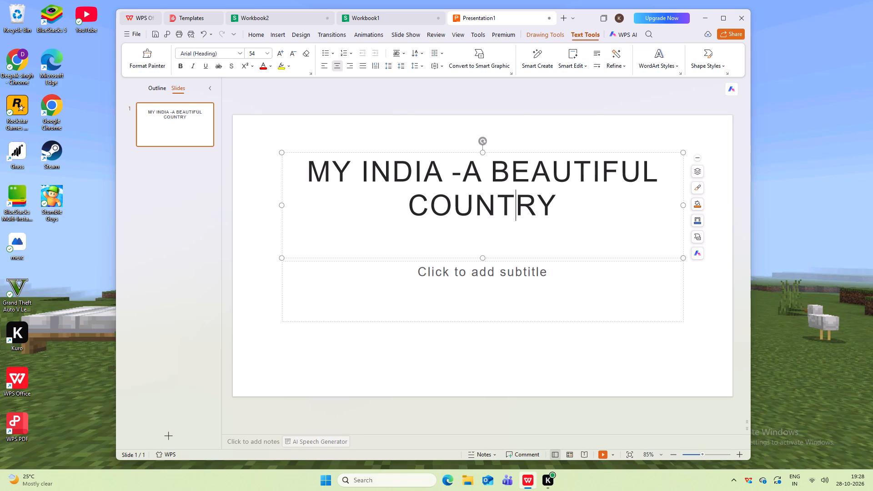
{"action": "left_click_drag", "start_coordinate": [483, 256], "coordinate": [484, 238]}
{"action": "left_click_drag", "start_coordinate": [484, 259], "coordinate": [484, 232]}
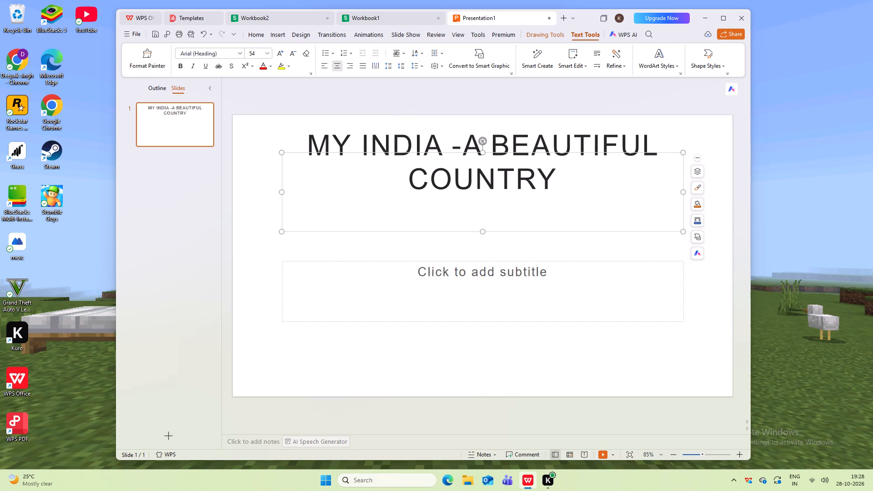
{"action": "left_click_drag", "start_coordinate": [483, 180], "coordinate": [484, 161]}
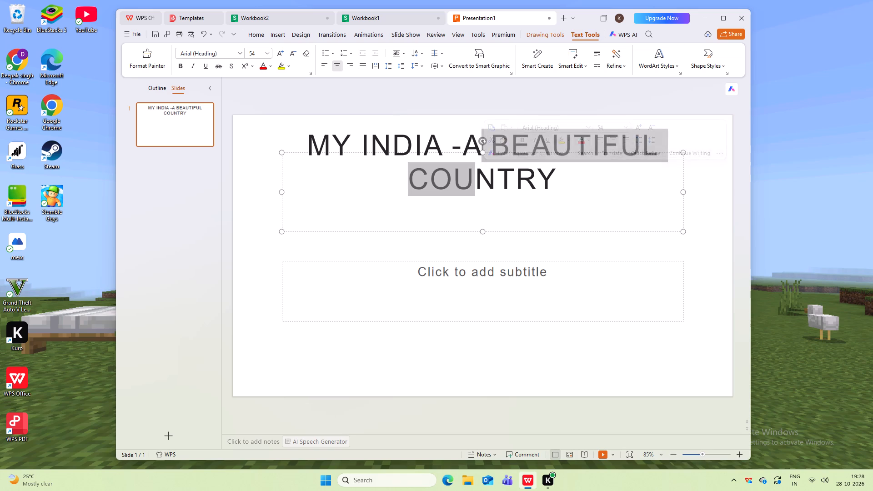
{"action": "left_click", "coordinate": [513, 215]}
Shift the subtitle box up to just below the title by raising its top and bottom edges.
{"action": "left_click", "coordinate": [423, 279]}
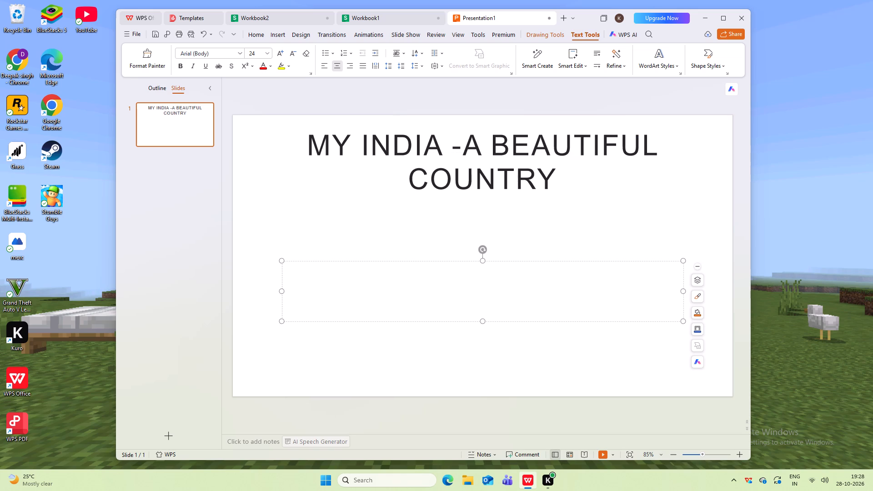
{"action": "left_click_drag", "start_coordinate": [484, 261], "coordinate": [486, 210]}
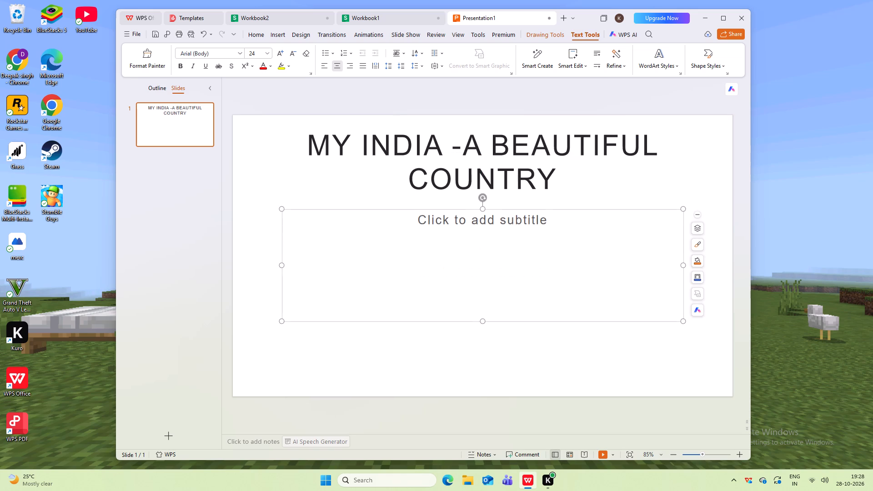
{"action": "left_click_drag", "start_coordinate": [482, 320], "coordinate": [483, 272]}
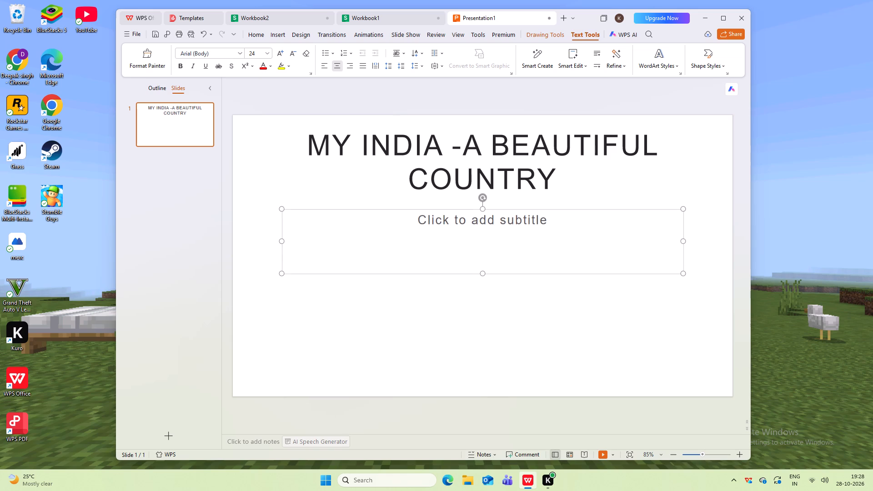
Enter "A BEAUTIFUL COUNTRY" as the subtitle of the first slide.
{"action": "left_click", "coordinate": [338, 228]}
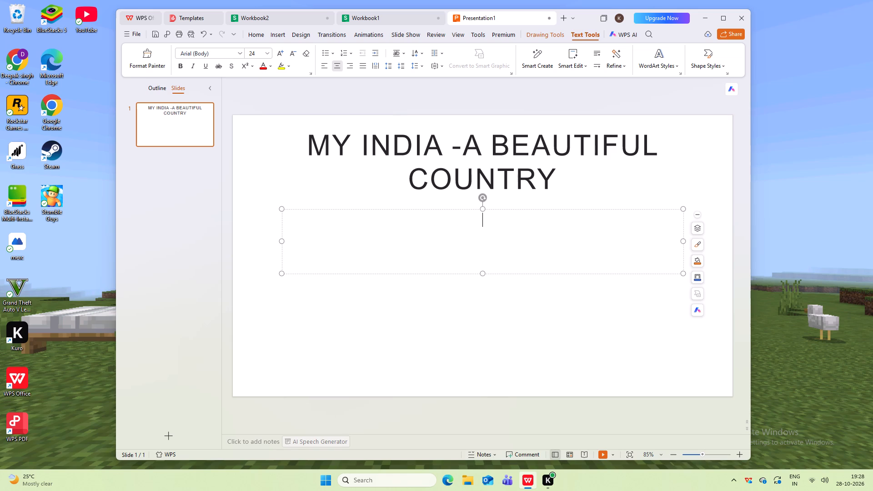
{"action": "type", "text": "A"}
{"action": "key", "text": "space"}
{"action": "type", "text": "BEU"}
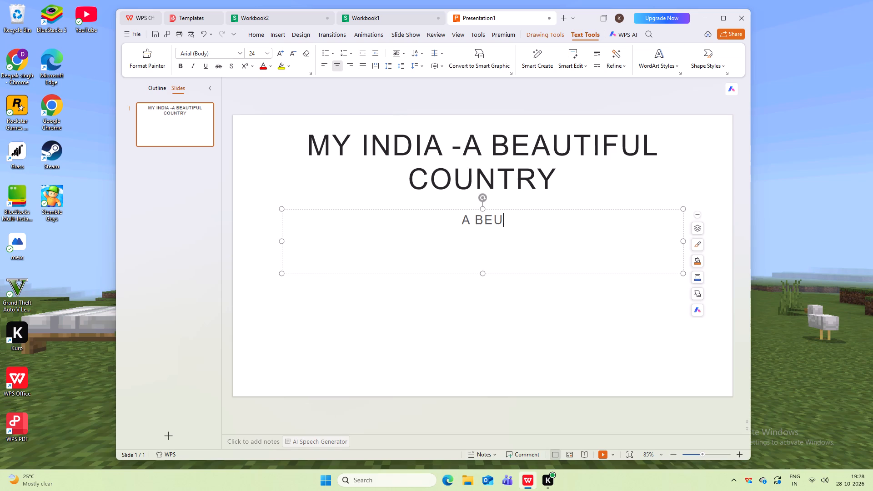
{"action": "key", "text": "a"}
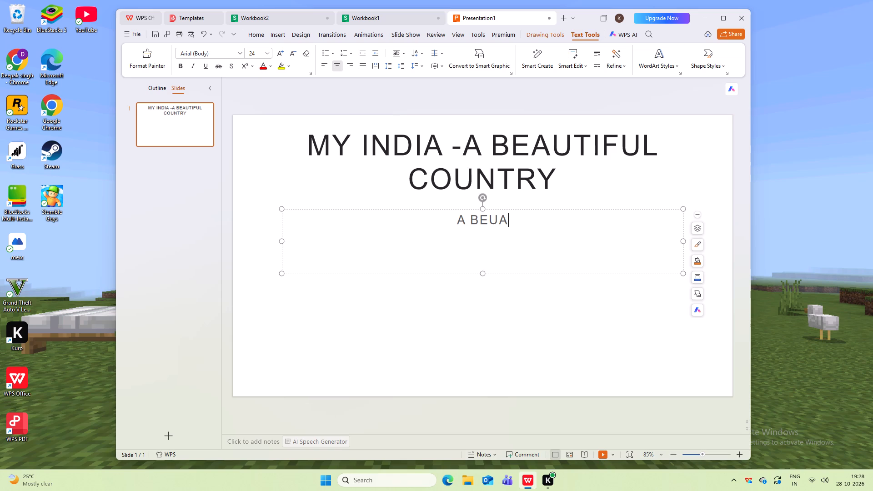
{"action": "key", "text": "BackSpace"}
{"action": "key", "text": "BackSpace"}
{"action": "key", "text": "a"}
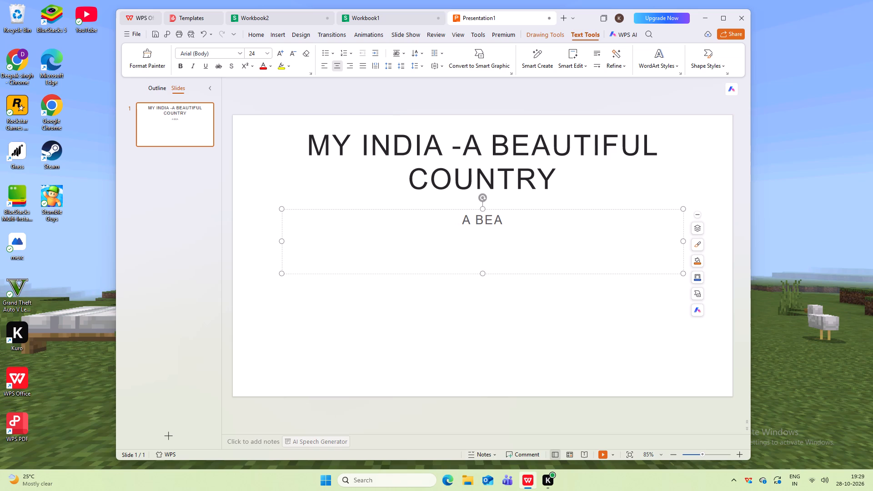
{"action": "key", "text": "u"}
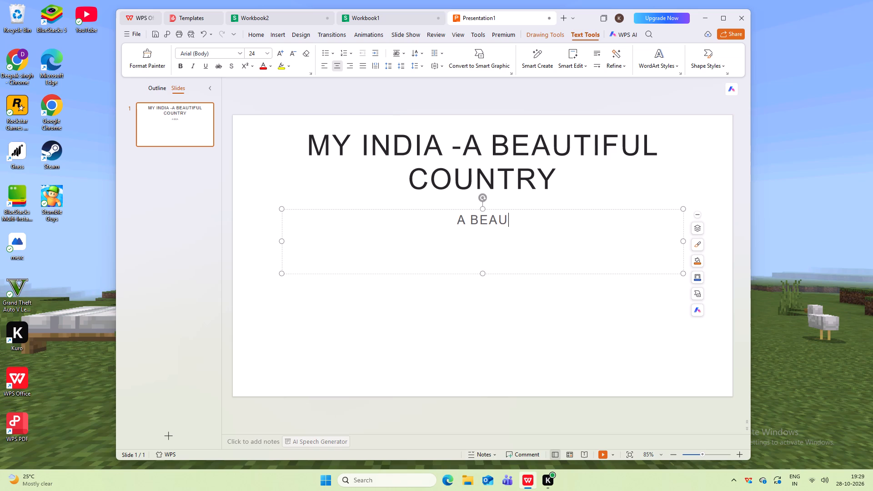
{"action": "type", "text": "TIFUL COUNTRY"}
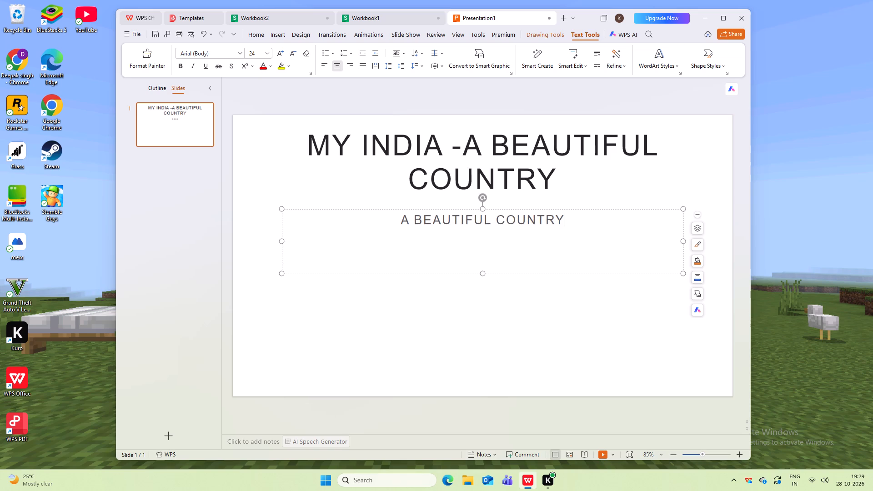
{"action": "key", "text": "space"}
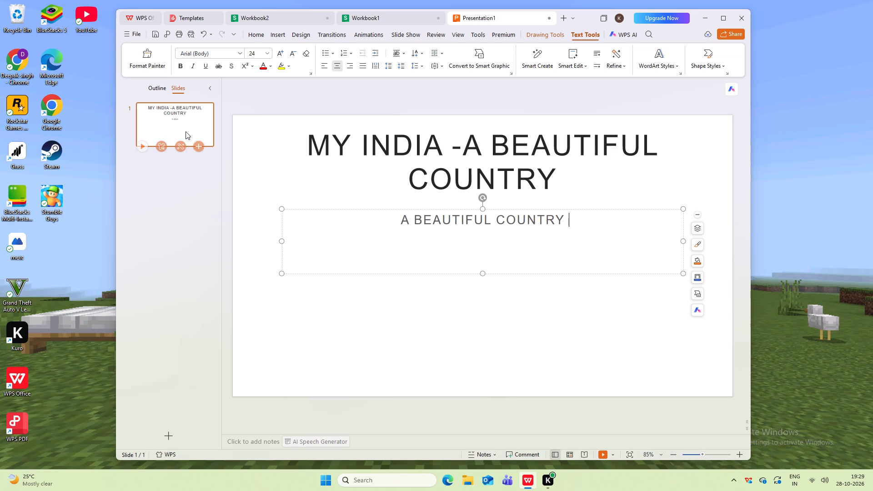
Add a new blank slide after the title slide.
{"action": "left_click", "coordinate": [199, 149]}
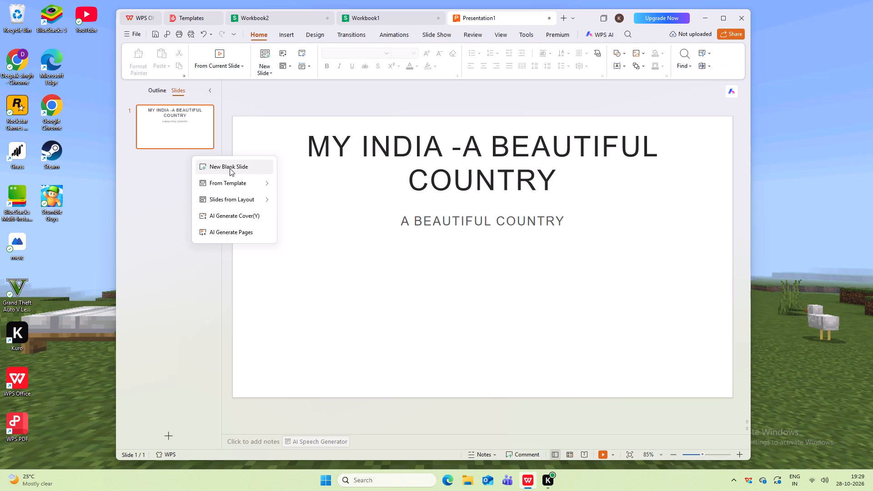
{"action": "left_click", "coordinate": [232, 170]}
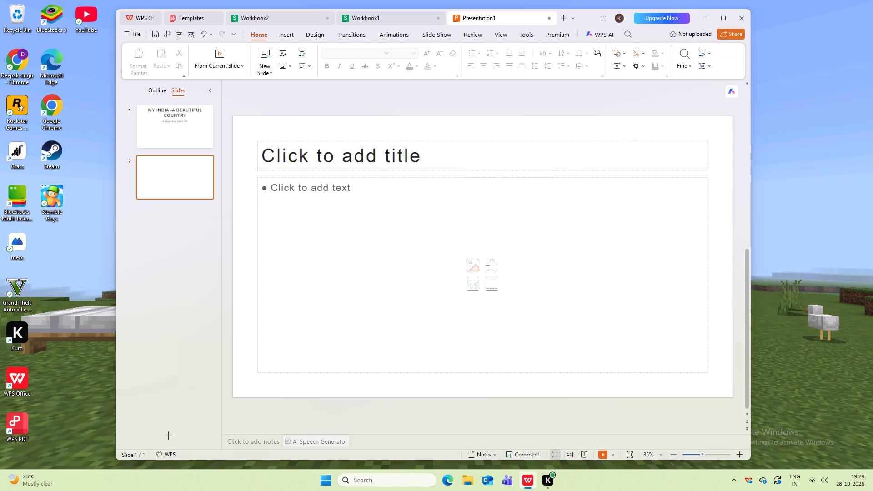
Enter "INTRODUCTION" as the title of the second slide.
{"action": "left_click", "coordinate": [338, 158]}
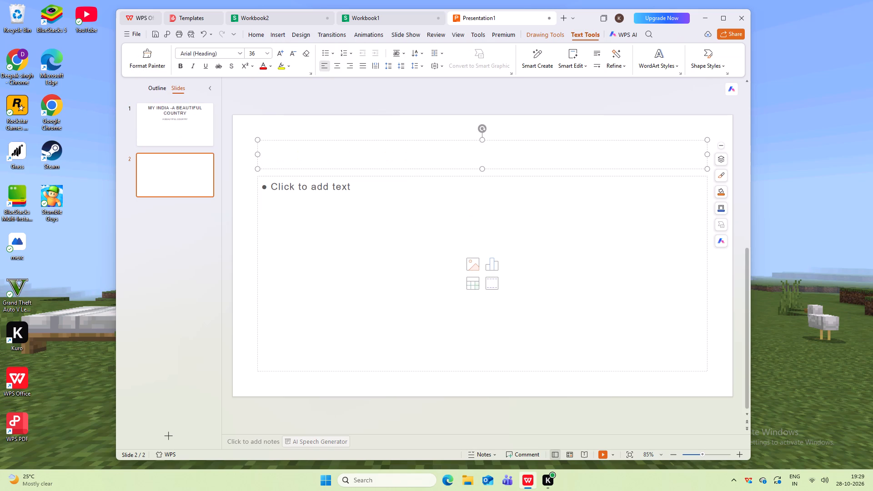
{"action": "type", "text": "IN"}
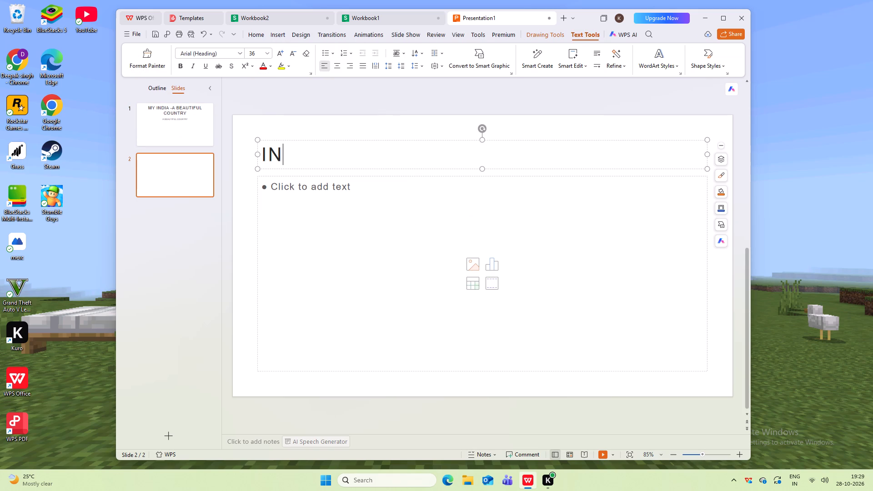
{"action": "type", "text": "TRODUCTION"}
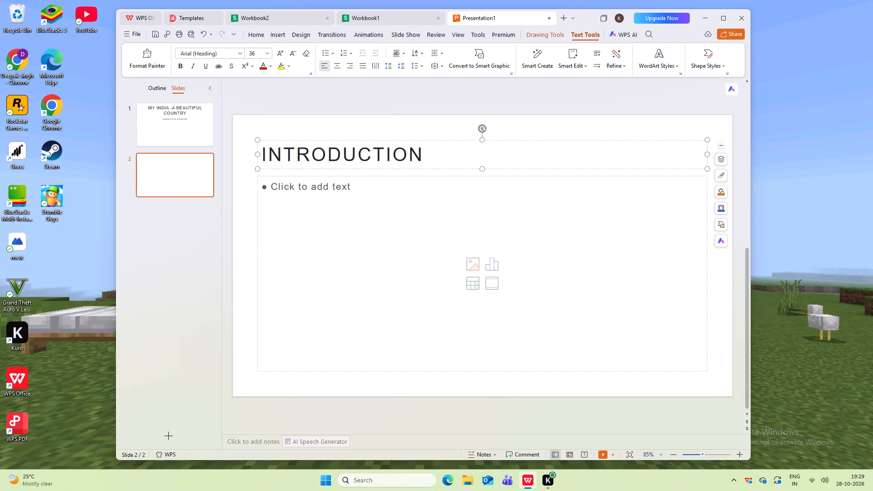
{"action": "key", "text": "Return"}
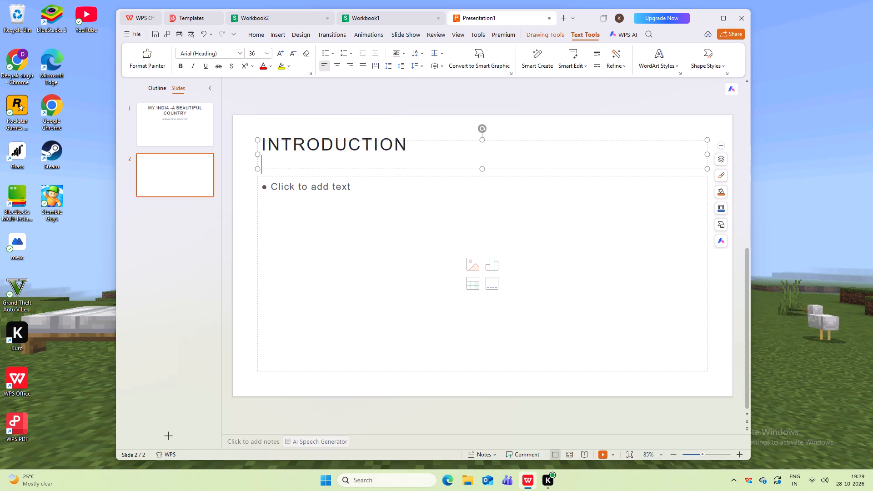
{"action": "key", "text": "BackSpace"}
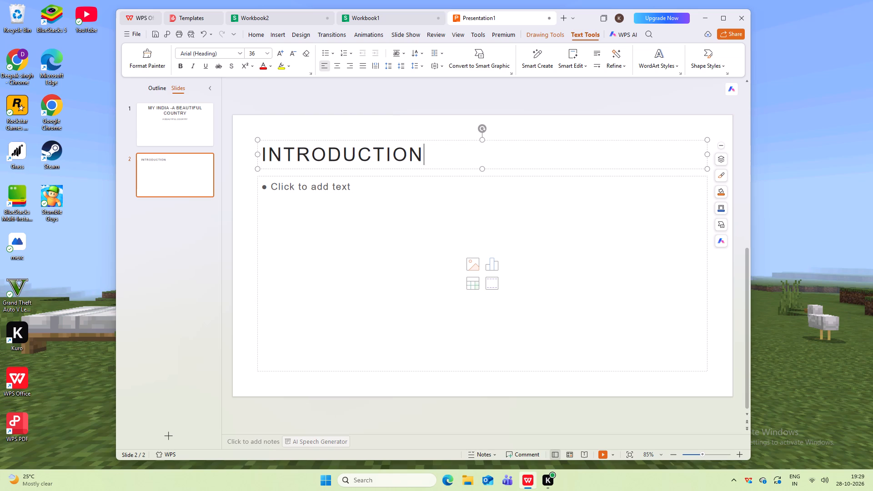
Enter "GOOD MORNING RESPECTED TEACHERS AND MY DEAR FRIENDS" as the first bullet in the introduction slide's body.
{"action": "left_click", "coordinate": [330, 190]}
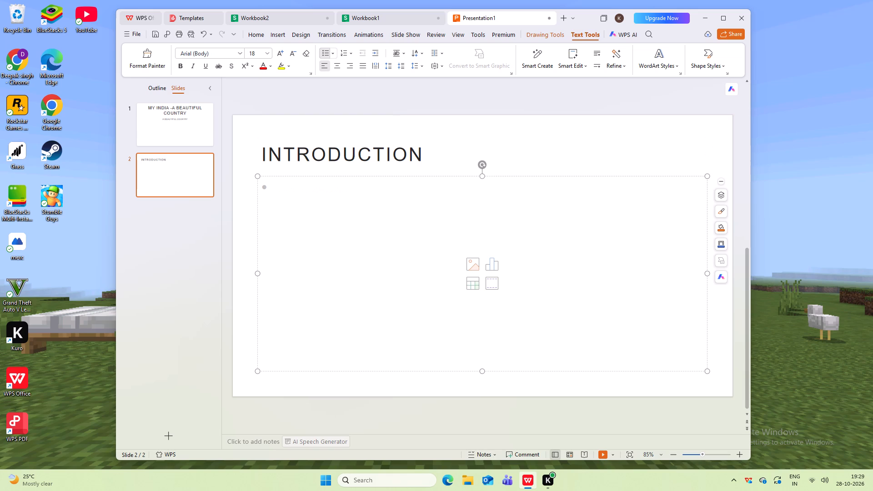
{"action": "type", "text": "GOOD MORNING"}
{"action": "key", "text": "space"}
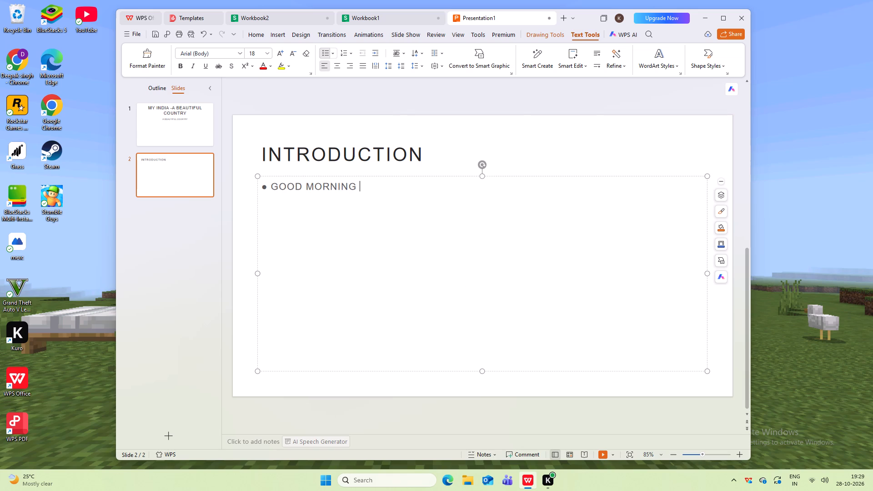
{"action": "type", "text": "RESPECTED"}
{"action": "key", "text": "space"}
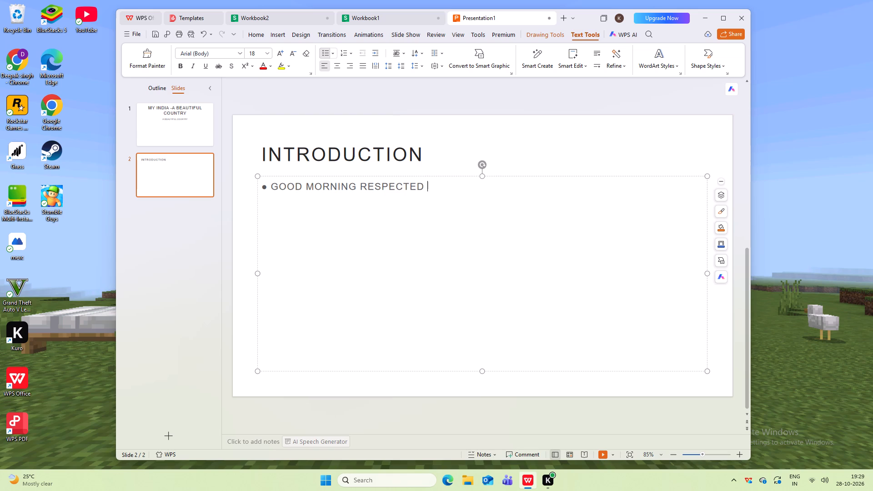
{"action": "type", "text": "TEACHERS"}
{"action": "key", "text": "space"}
{"action": "type", "text": "AND MY"}
{"action": "key", "text": "space"}
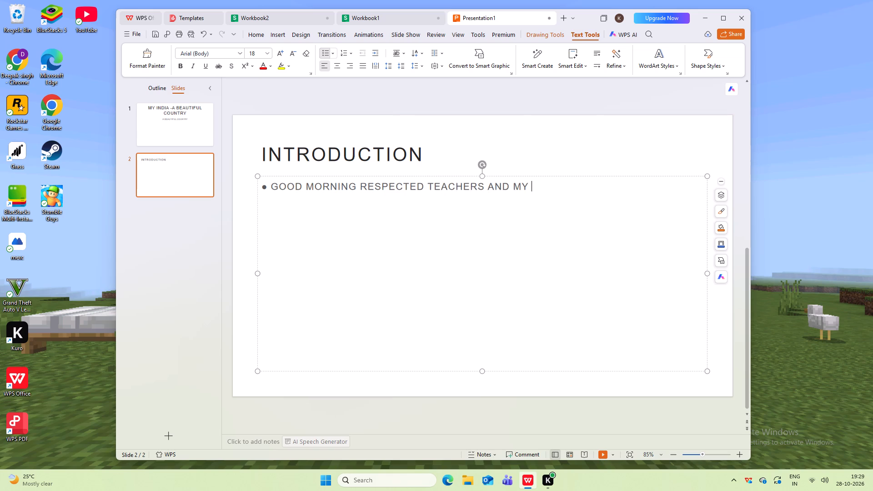
{"action": "type", "text": "DEAR FRIESB"}
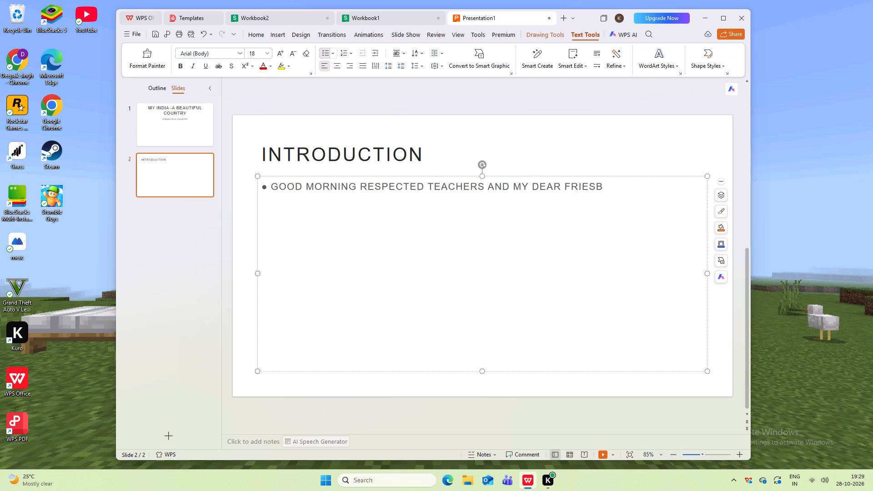
{"action": "key", "text": "BackSpace"}
{"action": "key", "text": "BackSpace"}
{"action": "type", "text": "NDS"}
{"action": "key", "text": "space"}
Add a second bullet reading "TODAY I AM GOING TO GIVE A PRESENTATION ON THE TOPIC MY INDIA".
{"action": "key", "text": "Return"}
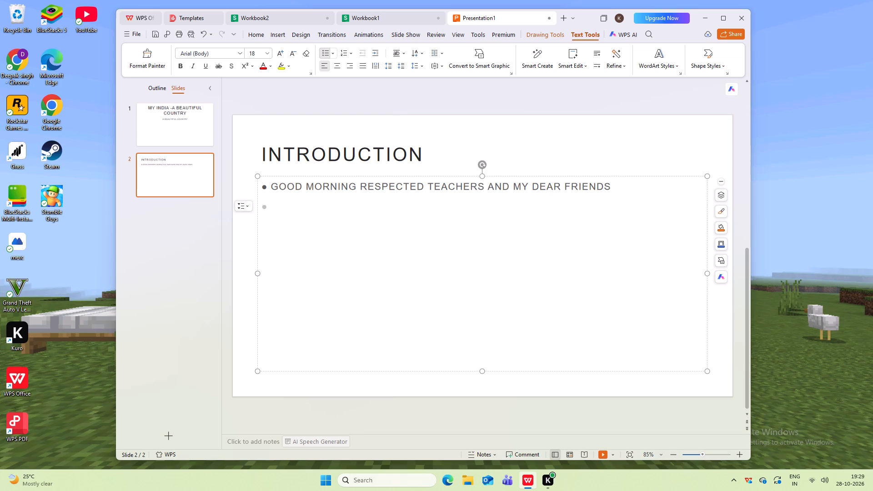
{"action": "type", "text": "TODAY"}
{"action": "key", "text": "space"}
{"action": "type", "text": "I AM"}
{"action": "key", "text": "space"}
{"action": "type", "text": "GOING"}
{"action": "key", "text": "space"}
{"action": "key", "text": "t"}
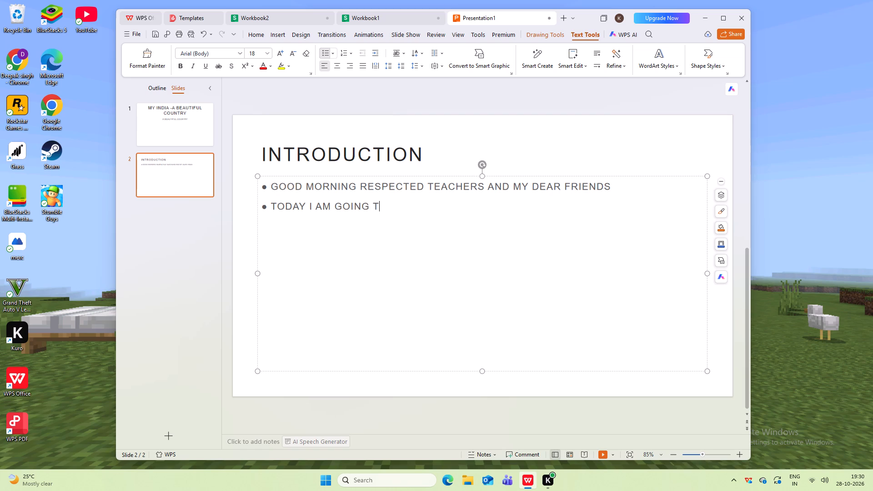
{"action": "type", "text": "O GIVE"}
{"action": "key", "text": "space"}
{"action": "type", "text": "A PRES"}
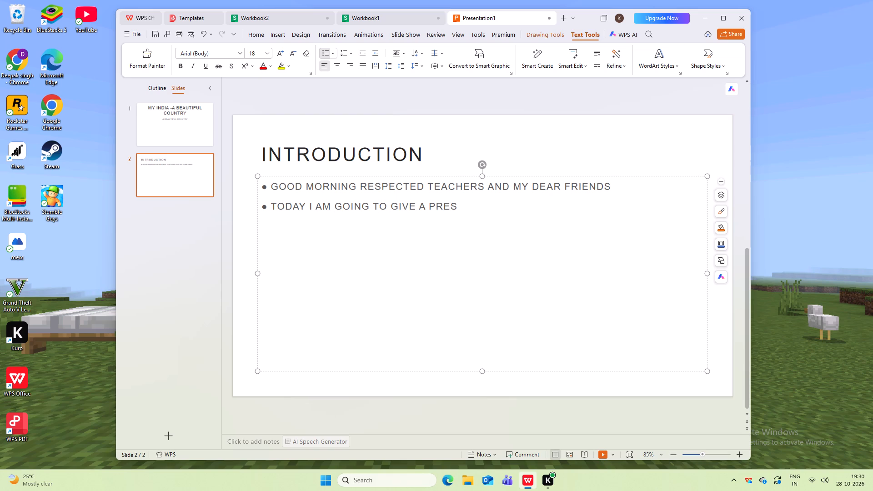
{"action": "key", "text": "e"}
{"action": "type", "text": "NTATION"}
{"action": "key", "text": "space"}
{"action": "type", "text": "ON"}
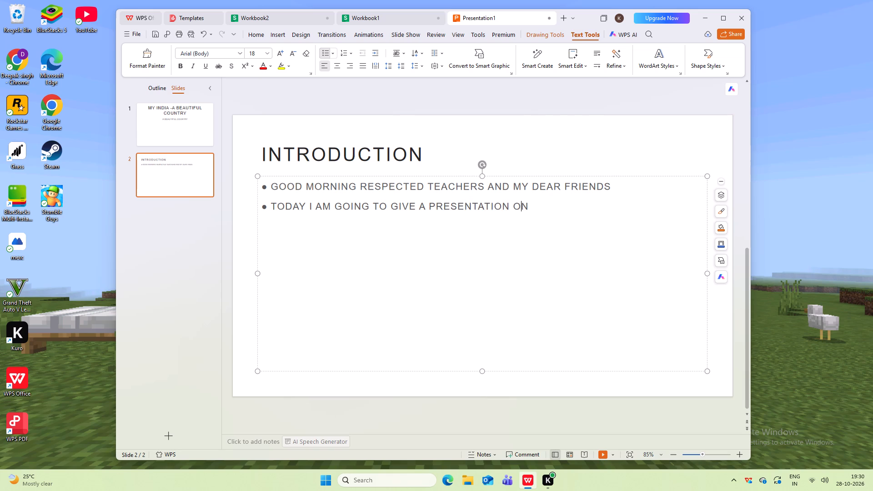
{"action": "key", "text": "space"}
{"action": "type", "text": "THE TOPIC"}
{"action": "key", "text": "space"}
{"action": "type", "text": "MY INDIA"}
{"action": "key", "text": "space"}
Continue the second bullet with "INDIA IS MY MOTHERLAND AND I AM PROUD TO BE AN INDIAN".
{"action": "type", "text": "IN"}
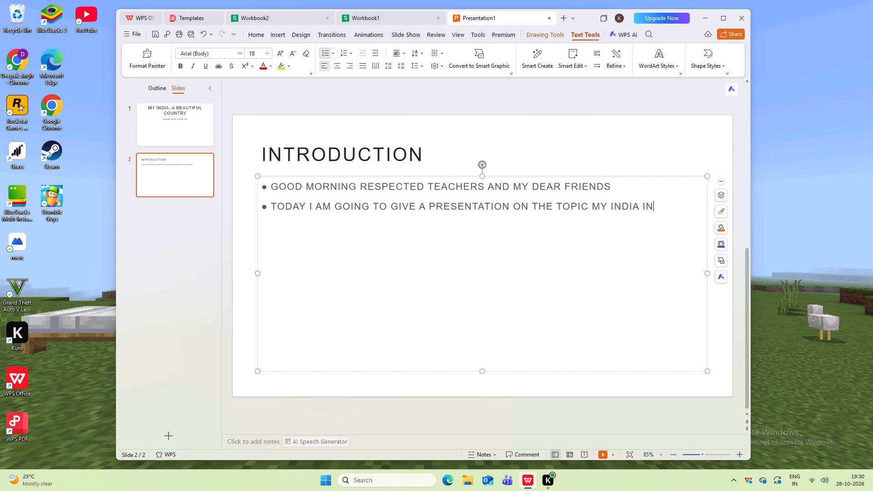
{"action": "type", "text": "DIA"}
{"action": "key", "text": "space"}
{"action": "type", "text": "IS MY"}
{"action": "key", "text": "space"}
{"action": "type", "text": "MOTHERLAND"}
{"action": "key", "text": "space"}
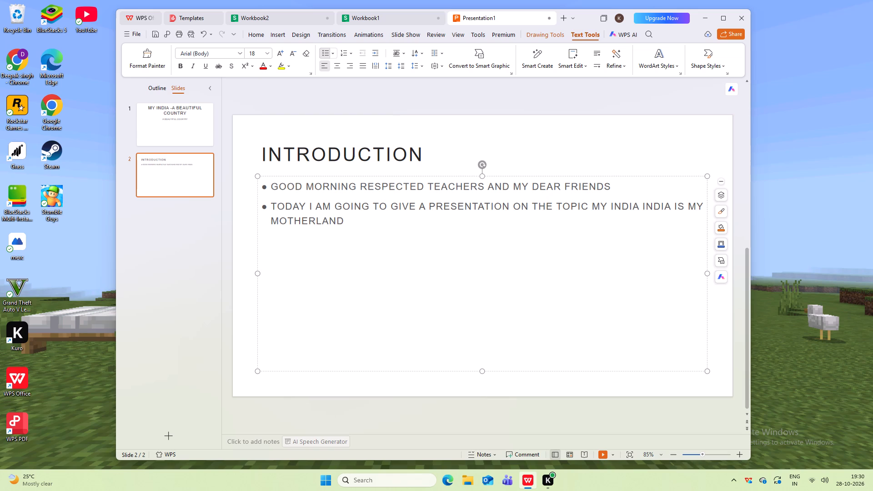
{"action": "type", "text": "AND"}
{"action": "key", "text": "space"}
{"action": "key", "text": "i"}
{"action": "key", "text": "space"}
{"action": "type", "text": "AM O"}
{"action": "key", "text": "BackSpace"}
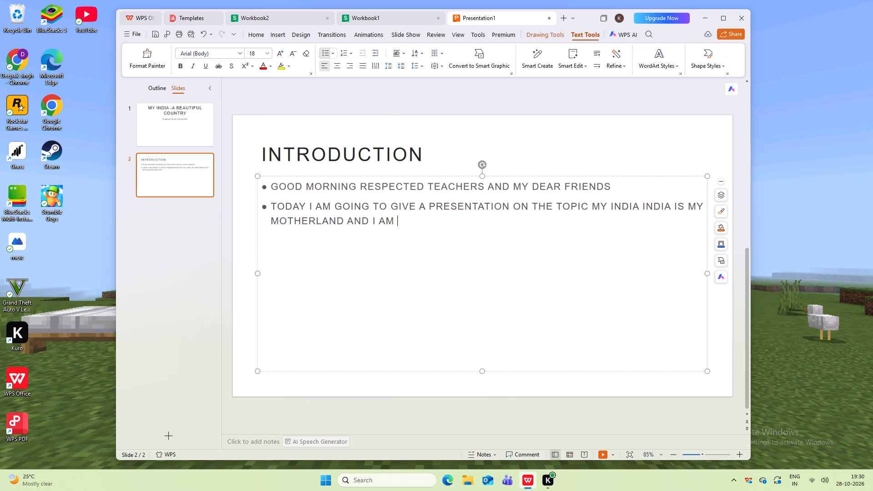
{"action": "type", "text": "PROUD"}
{"action": "type", "text": "TO"}
{"action": "key", "text": "BackSpace"}
{"action": "key", "text": "BackSpace"}
{"action": "key", "text": "space"}
{"action": "type", "text": "TO"}
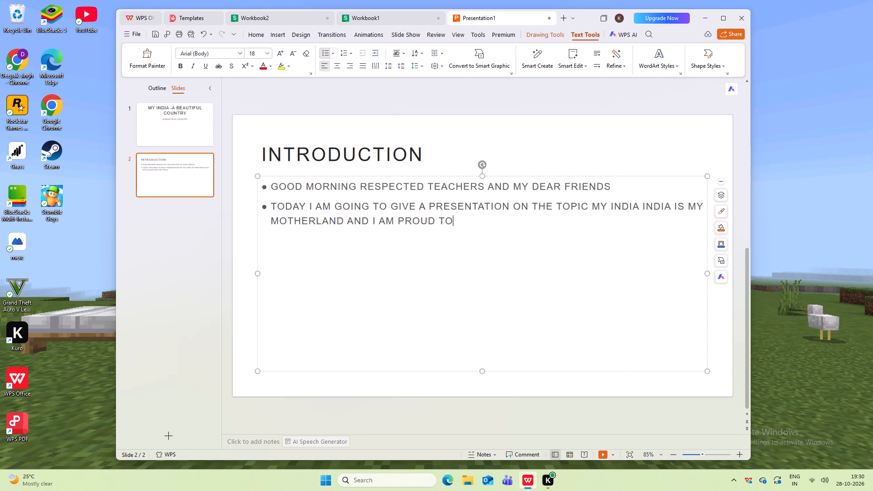
{"action": "key", "text": "space"}
{"action": "type", "text": "BE A"}
{"action": "type", "text": "N"}
{"action": "key", "text": "space"}
{"action": "type", "text": "INDIAN"}
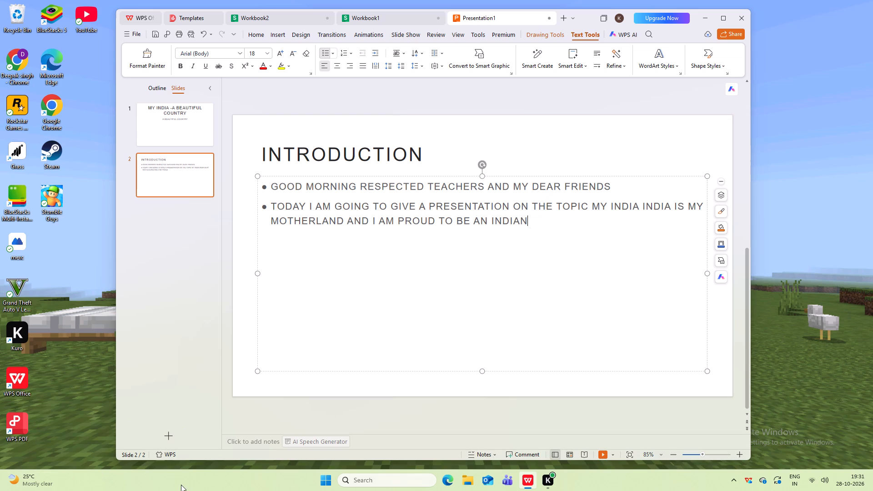
Continue the second bullet on the introduction slide with "INDIA IS A COUNTRY OF UNITY".
{"action": "key", "text": "space"}
{"action": "type", "text": "INDIA"}
{"action": "key", "text": "space"}
{"action": "type", "text": "IS A"}
{"action": "key", "text": "space"}
{"action": "type", "text": "COUNTRY"}
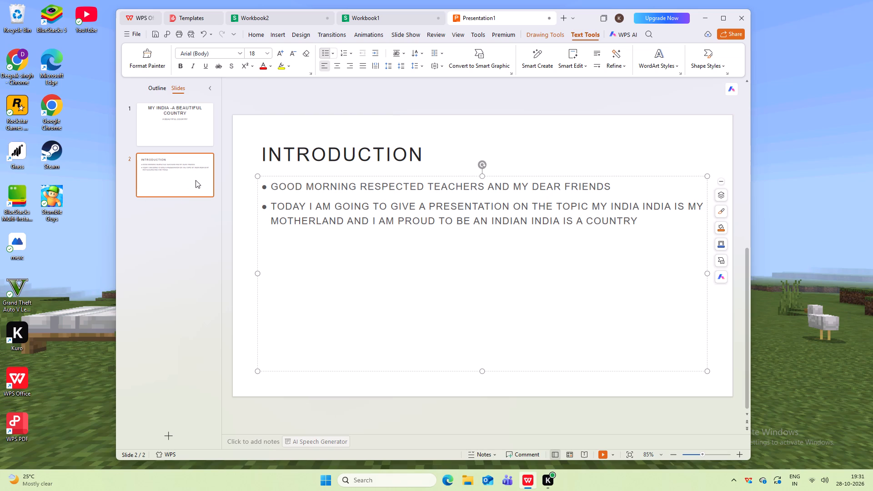
{"action": "key", "text": "o"}
{"action": "key", "text": "BackSpace"}
{"action": "key", "text": "space"}
{"action": "type", "text": "OF"}
{"action": "key", "text": "space"}
{"action": "key", "text": "u"}
{"action": "type", "text": "NITY"}
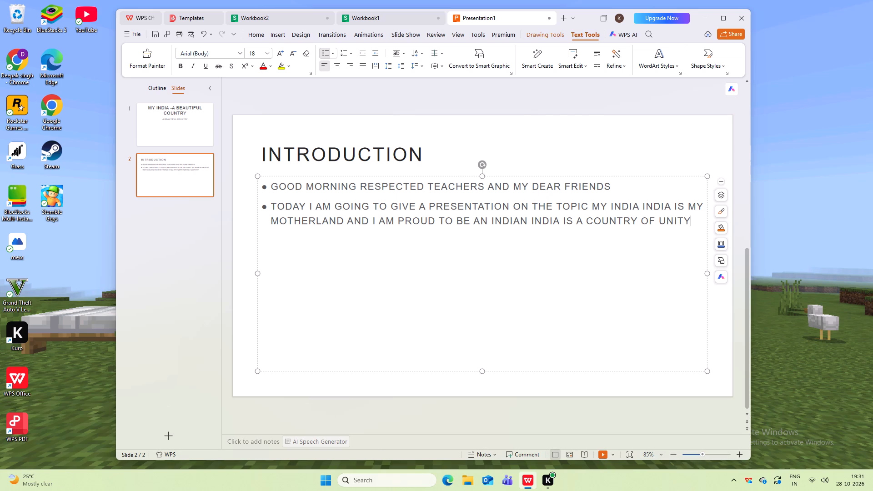
Extend the second bullet's closing sentence with "DIVESITY CULTURE AND TRADITION".
{"action": "key", "text": "space"}
{"action": "type", "text": "DIV"}
{"action": "type", "text": "ESITY"}
{"action": "key", "text": "space"}
{"action": "type", "text": "CULTURE"}
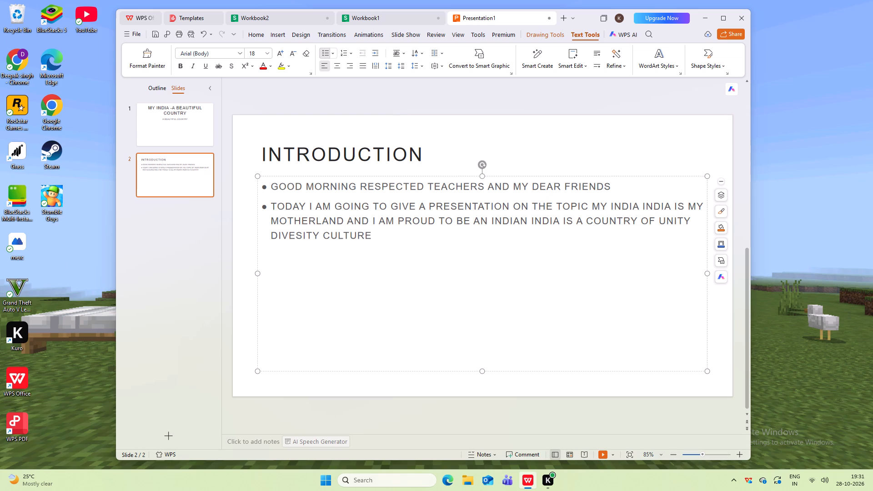
{"action": "key", "text": "space"}
{"action": "type", "text": "AND"}
{"action": "key", "text": "space"}
{"action": "type", "text": "TRAD"}
{"action": "type", "text": "ITION"}
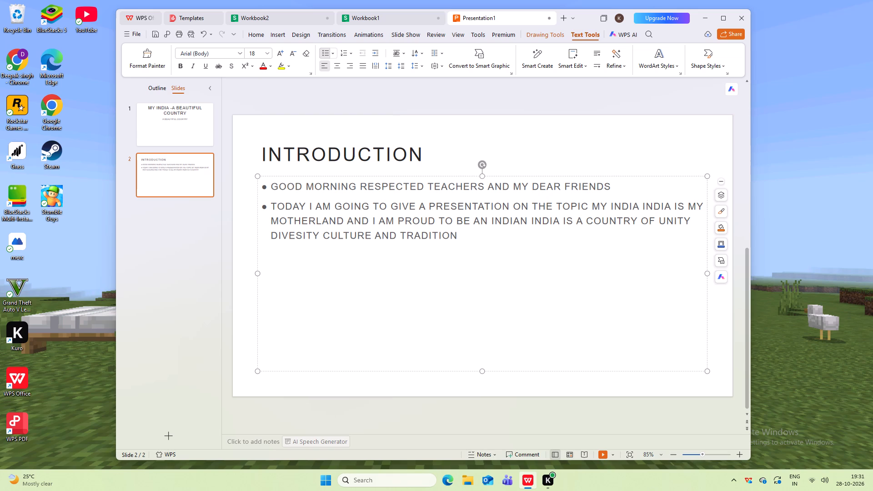
Add a third bullet reading "ABOUT INDIA" to the introduction slide's body.
{"action": "key", "text": "Return"}
{"action": "type", "text": "ABOUT INDIA"}
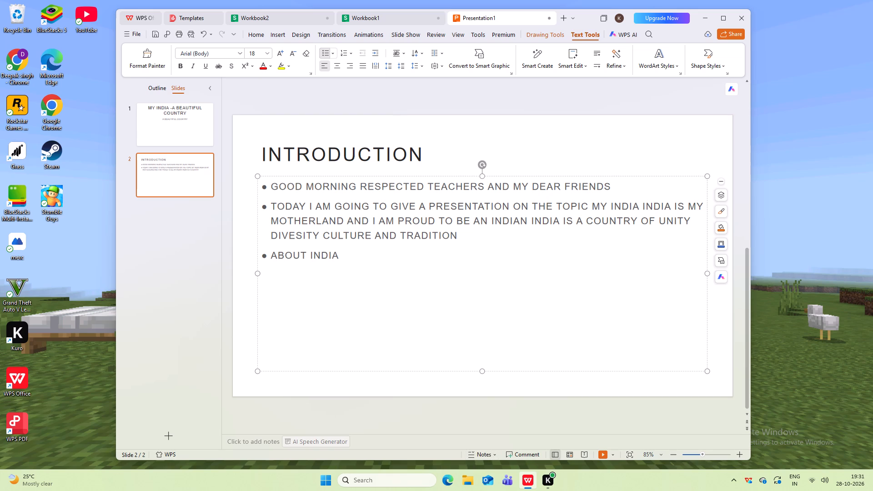
Add a fourth bullet reading "INDIA IS LOCATED IN SOUTH ASIA ITS CAPITAL IS NEW DELHI".
{"action": "key", "text": "Return"}
{"action": "type", "text": "INDIA IS LOCATED IN SOUTH ASUA"}
{"action": "key", "text": "BackSpace"}
{"action": "key", "text": "BackSpace"}
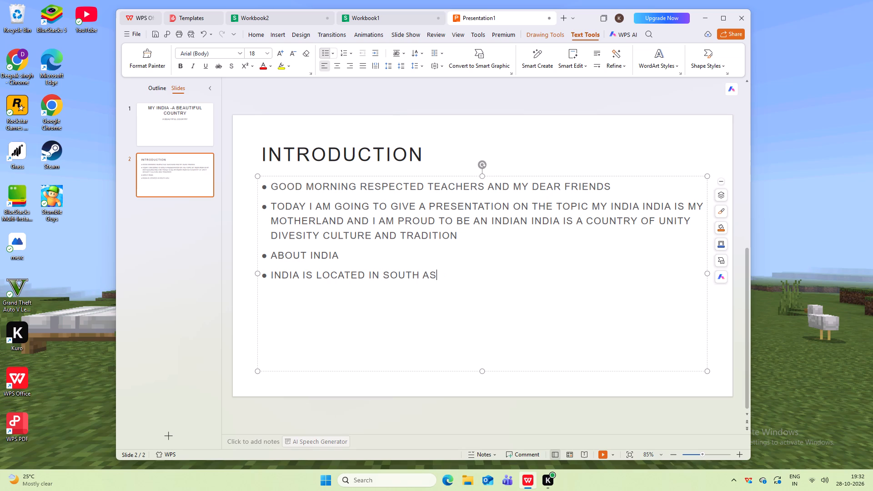
{"action": "type", "text": "IA"}
{"action": "key", "text": "space"}
{"action": "type", "text": "ITS"}
{"action": "key", "text": "space"}
{"action": "type", "text": "CAPITAL"}
{"action": "key", "text": "space"}
{"action": "type", "text": "IS"}
{"action": "key", "text": "space"}
{"action": "type", "text": "NEW DELHI"}
{"action": "key", "text": "space"}
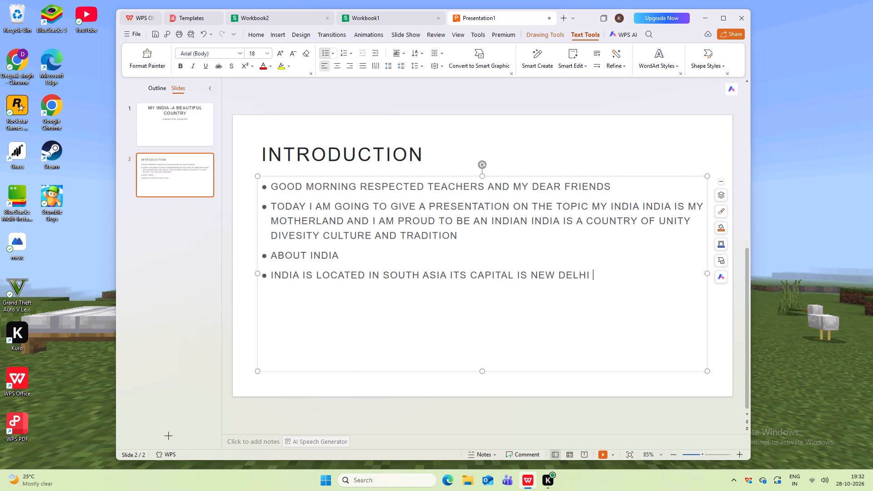
Continue the fourth bullet with "INDIA IS ONE OF THE LARGEST COUNTRY IN THE WORLD".
{"action": "key", "text": "space"}
{"action": "type", "text": "INDIA"}
{"action": "key", "text": "space"}
{"action": "type", "text": "IS ONE"}
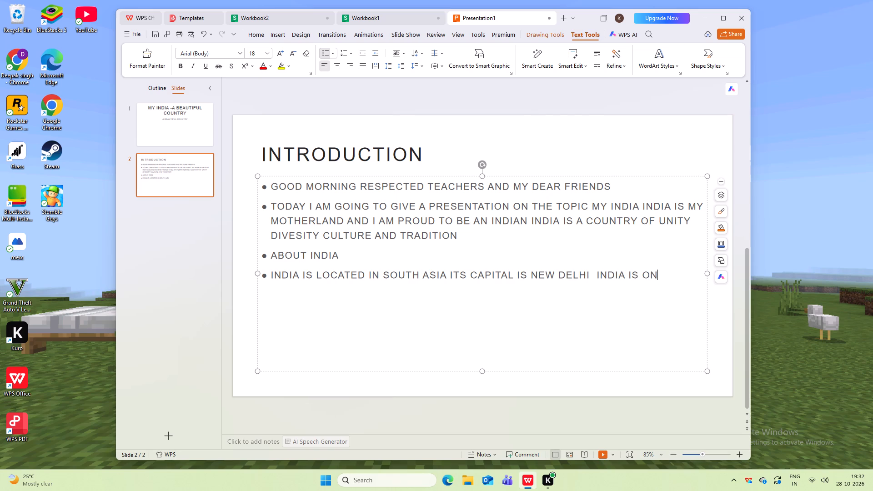
{"action": "key", "text": "space"}
{"action": "type", "text": "OF THE"}
{"action": "key", "text": "space"}
{"action": "type", "text": "LARGEST"}
{"action": "key", "text": "space"}
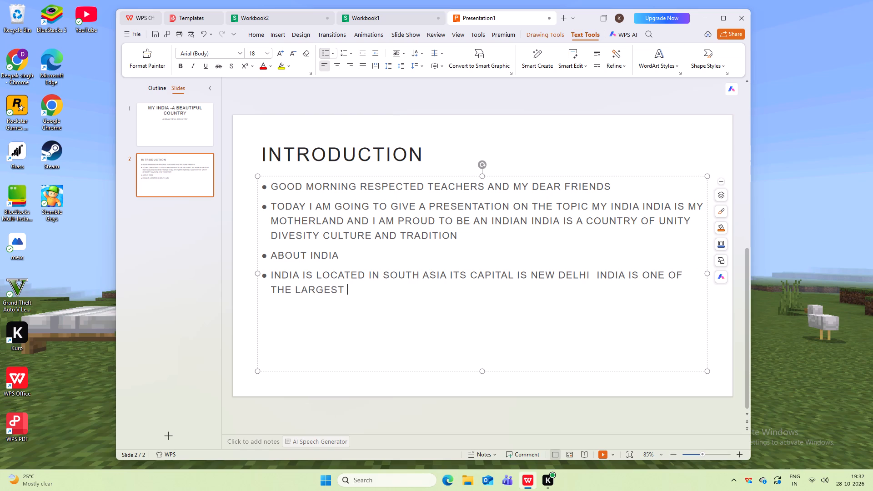
{"action": "type", "text": "COUNTRY"}
{"action": "key", "text": "space"}
{"action": "type", "text": "IN"}
{"action": "key", "text": "space"}
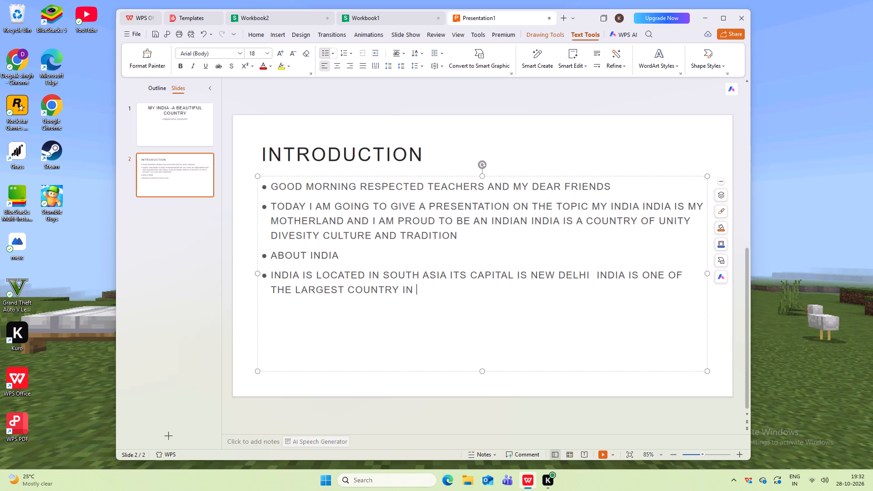
{"action": "type", "text": "THE"}
{"action": "key", "text": "space"}
{"action": "type", "text": "WORLD"}
{"action": "key", "text": "space"}
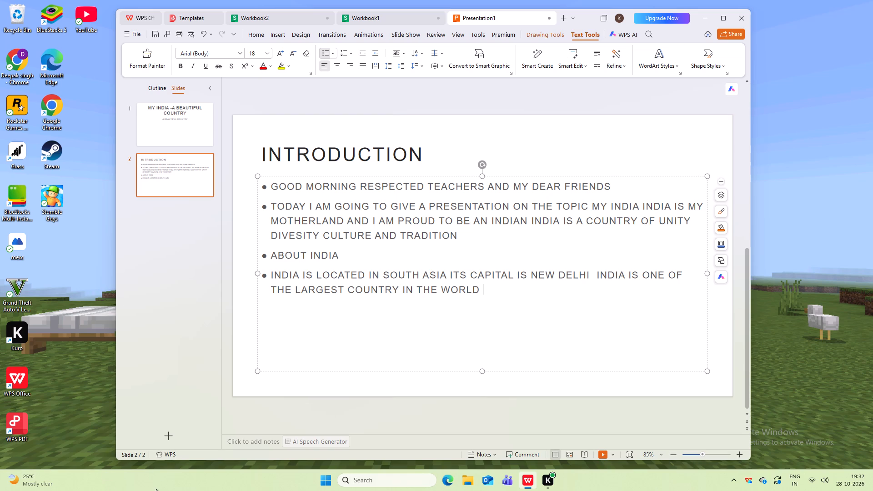
Extend the fourth bullet with "BY POPULATION AND AREA".
{"action": "type", "text": "BY POP"}
{"action": "type", "text": "ULATION"}
{"action": "key", "text": "space"}
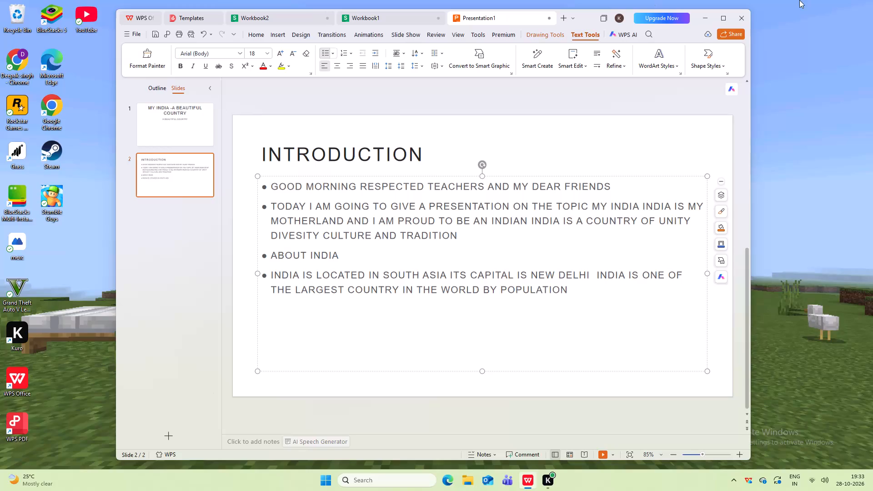
{"action": "type", "text": "AND"}
{"action": "key", "text": "space"}
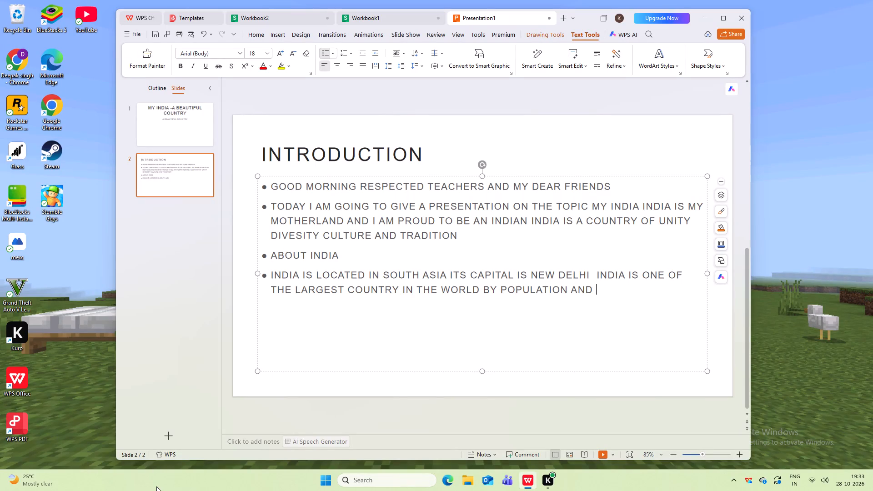
{"action": "type", "text": "AREA"}
Extend the fourth bullet on the introduction slide with "THE NATIONAL LANGUAGE".
{"action": "key", "text": "space"}
{"action": "type", "text": "THE"}
{"action": "key", "text": "space"}
{"action": "type", "text": "NATIONAL"}
{"action": "key", "text": "space"}
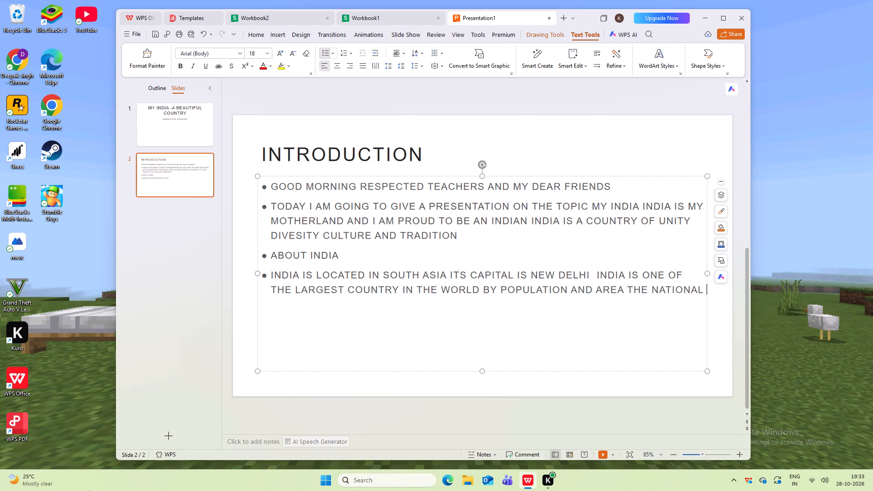
{"action": "type", "text": "LANGUAGE"}
{"action": "key", "text": "space"}
{"action": "key", "text": "Return"}
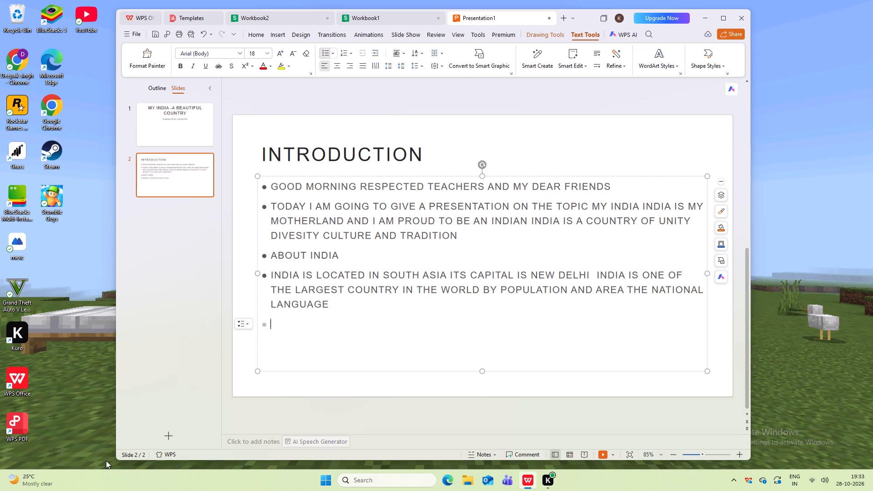
Continue the fourth bullet after "THE NATIONAL LANGUAGE" with "IS NOT JUST ONE LANGUAGE".
{"action": "left_click", "coordinate": [333, 302]}
{"action": "type", "text": "IS NOT"}
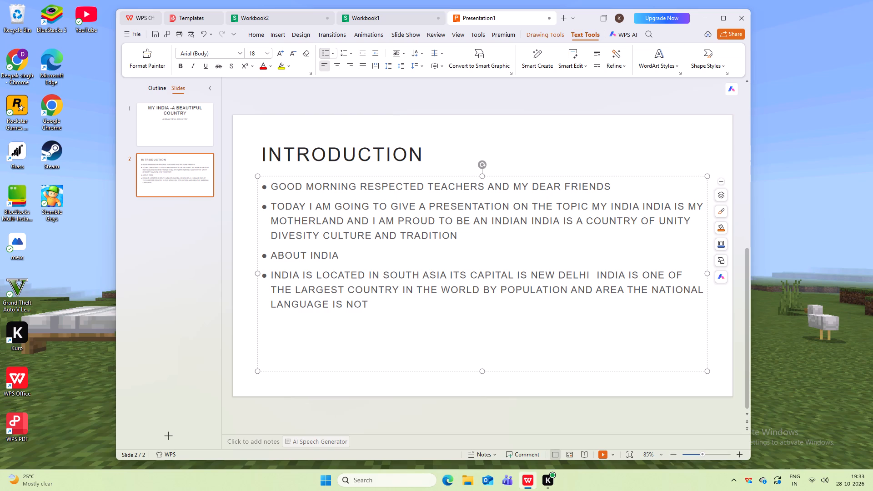
{"action": "key", "text": "space"}
{"action": "type", "text": "JJU"}
{"action": "key", "text": "BackSpace"}
{"action": "key", "text": "BackSpace"}
{"action": "type", "text": "UST"}
{"action": "key", "text": "space"}
{"action": "type", "text": "ONE"}
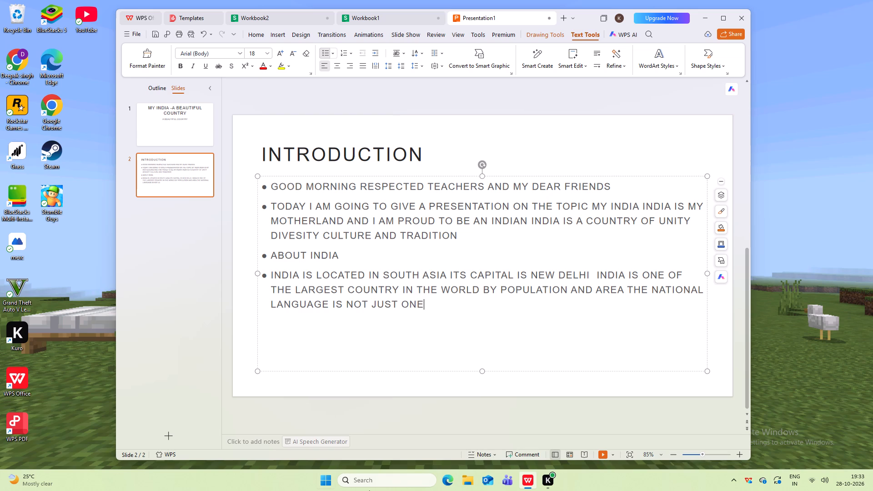
{"action": "key", "text": "space"}
{"action": "type", "text": "LANGUAGE"}
{"action": "key", "text": "space"}
Extend the fourth bullet with "INDIA HAS MANY LANGUAGE SPOKEN ACROSS DIFFRENT STATES".
{"action": "type", "text": "INDIA"}
{"action": "key", "text": "space"}
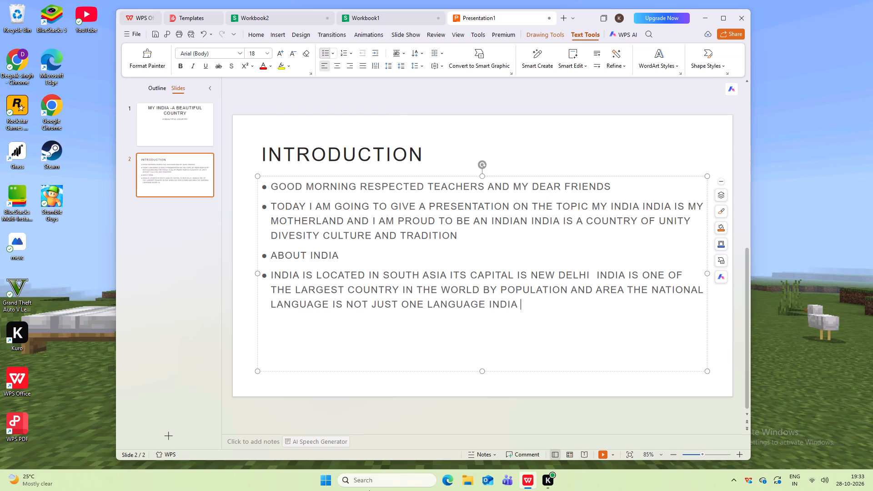
{"action": "type", "text": "HAS"}
{"action": "key", "text": "space"}
{"action": "type", "text": "MANY"}
{"action": "key", "text": "space"}
{"action": "type", "text": "LANGUAGE"}
{"action": "key", "text": "space"}
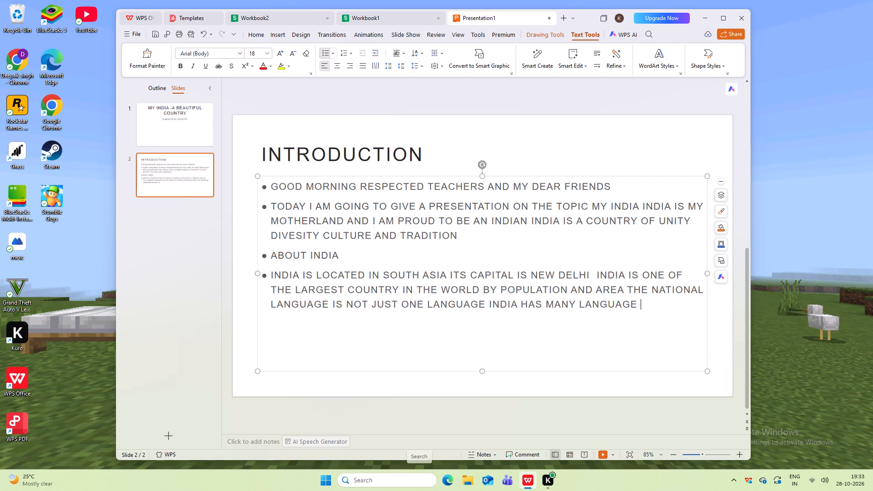
{"action": "type", "text": "SPOKEN"}
{"action": "key", "text": "space"}
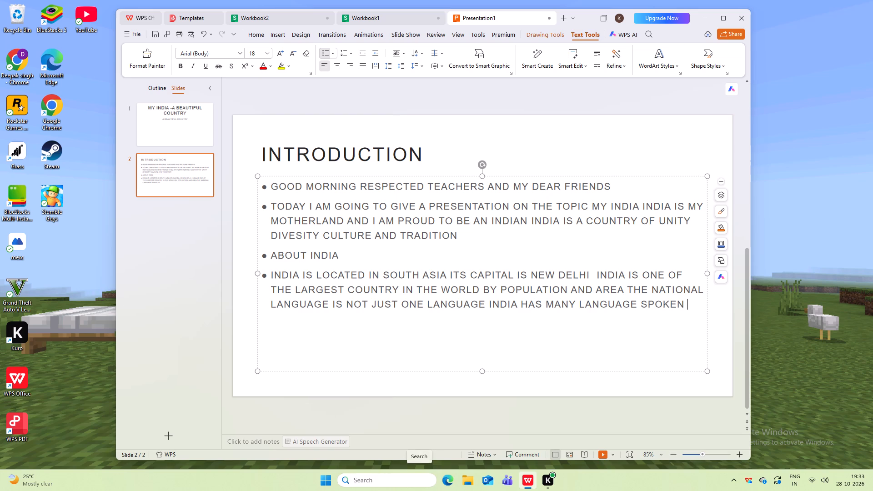
{"action": "type", "text": "AC"}
{"action": "type", "text": "ROSS"}
{"action": "key", "text": "space"}
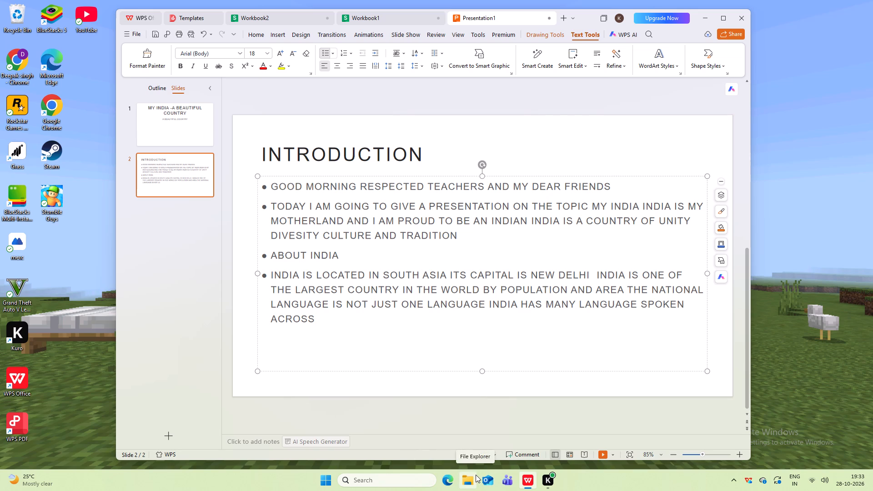
{"action": "type", "text": "DIFFRENT STATES"}
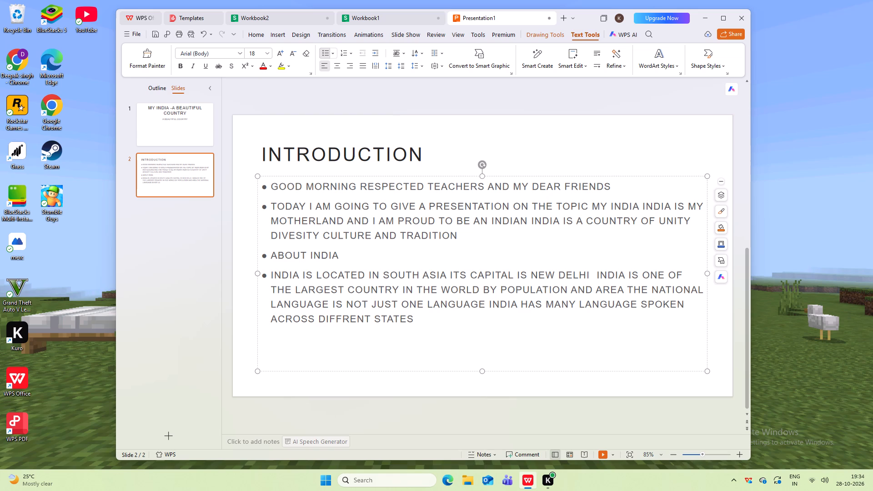
{"action": "key", "text": "space"}
Add a fifth bullet reading "NATIONAL SYMBOL OF INDIA" to the introduction slide's body.
{"action": "key", "text": "Return"}
{"action": "type", "text": "NATO"}
{"action": "key", "text": "BackSpace"}
{"action": "type", "text": "IONAL"}
{"action": "key", "text": "space"}
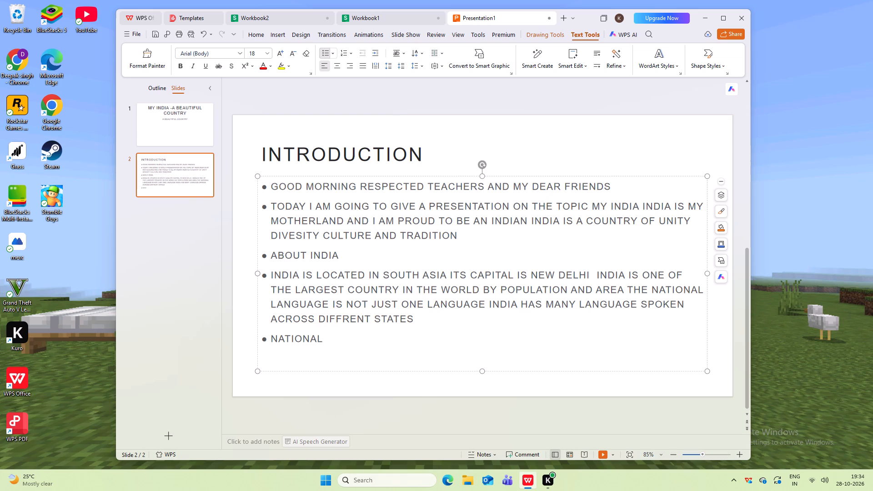
{"action": "type", "text": "SYMBOL I"}
{"action": "key", "text": "BackSpace"}
{"action": "type", "text": "OF"}
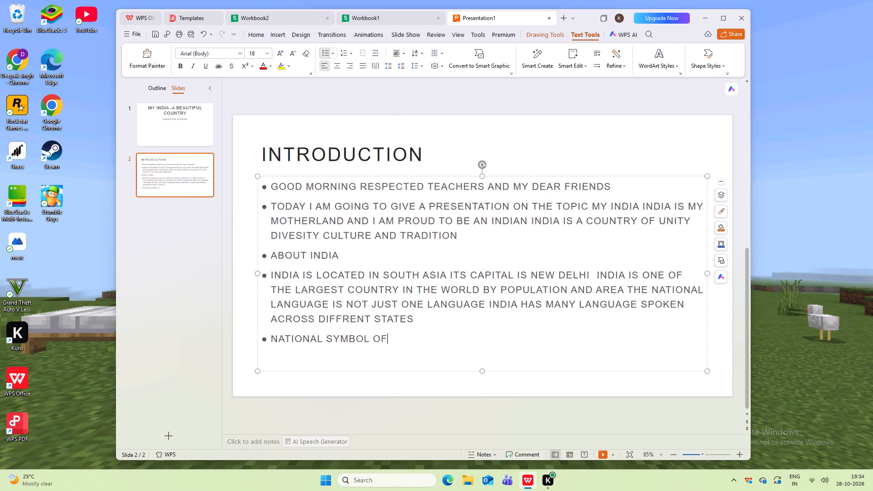
{"action": "key", "text": "space"}
{"action": "type", "text": "INDIA"}
{"action": "key", "text": "space"}
Add a sixth bullet reading "NATIONAL FLAG : TIRANGA" below the national symbol bullet.
{"action": "key", "text": "Return"}
{"action": "type", "text": "NAR"}
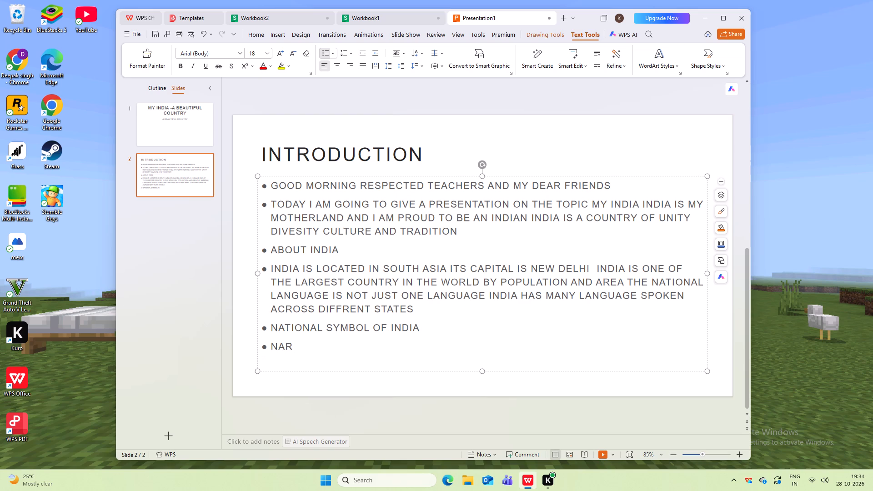
{"action": "key", "text": "BackSpace"}
{"action": "type", "text": "TI"}
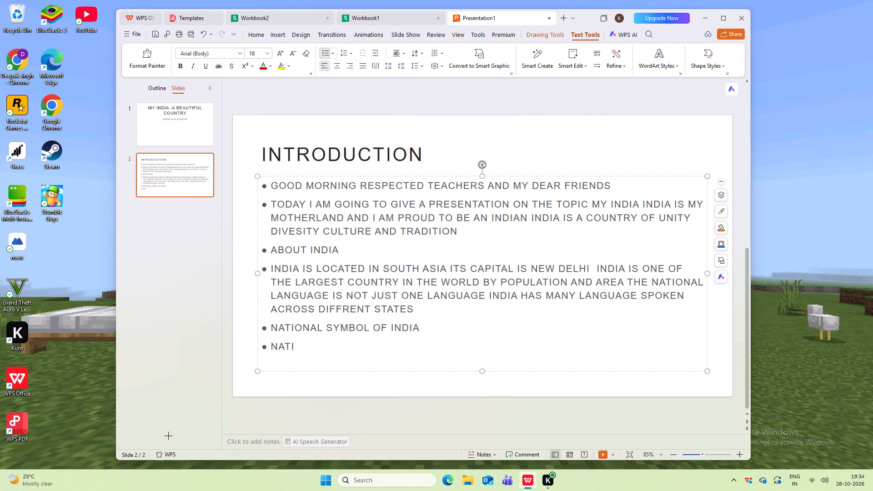
{"action": "type", "text": "ONAL"}
{"action": "key", "text": "space"}
{"action": "type", "text": "FLAG"}
{"action": "key", "text": "space"}
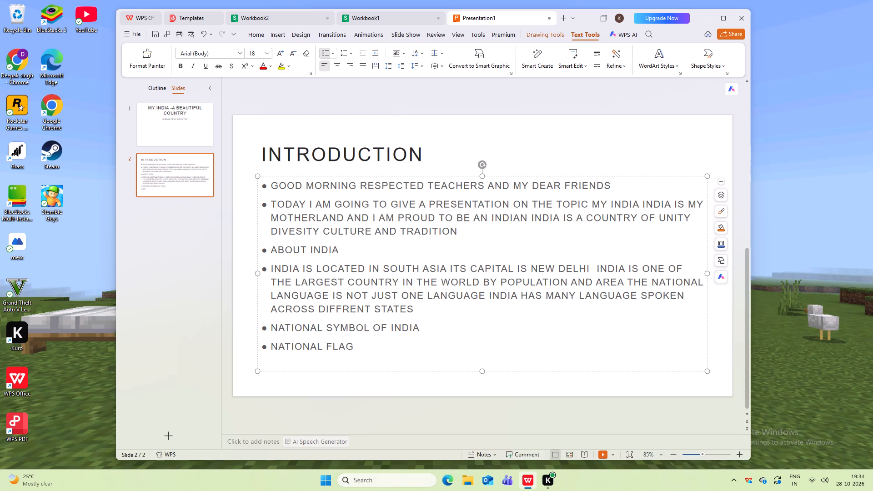
{"action": "key", "text": "semicolon"}
{"action": "key", "text": "BackSpace"}
{"action": "key", "text": "shift+colon"}
{"action": "key", "text": "space"}
{"action": "type", "text": "TIRANGA"}
{"action": "key", "text": "space"}
Add a seventh bullet reading "NATIONAL ANTHEM : JANA GANA MANA" below the national flag bullet.
{"action": "key", "text": "Return"}
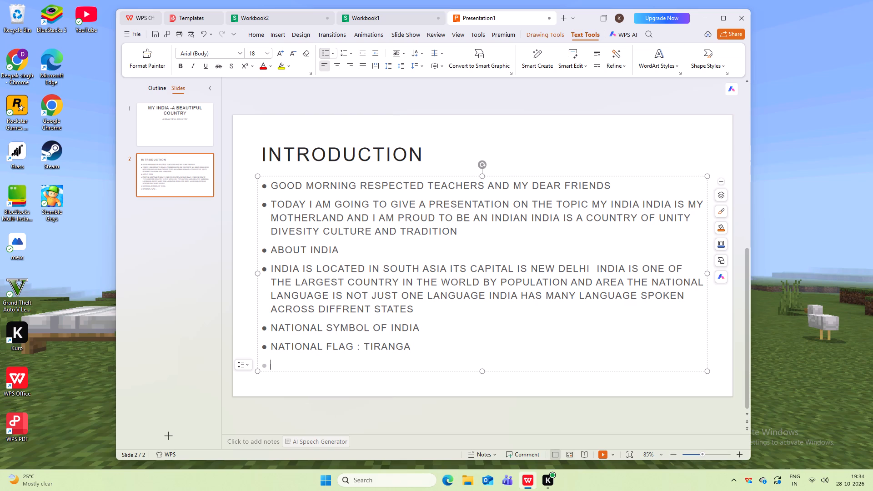
{"action": "type", "text": "NATIONAL"}
{"action": "key", "text": "space"}
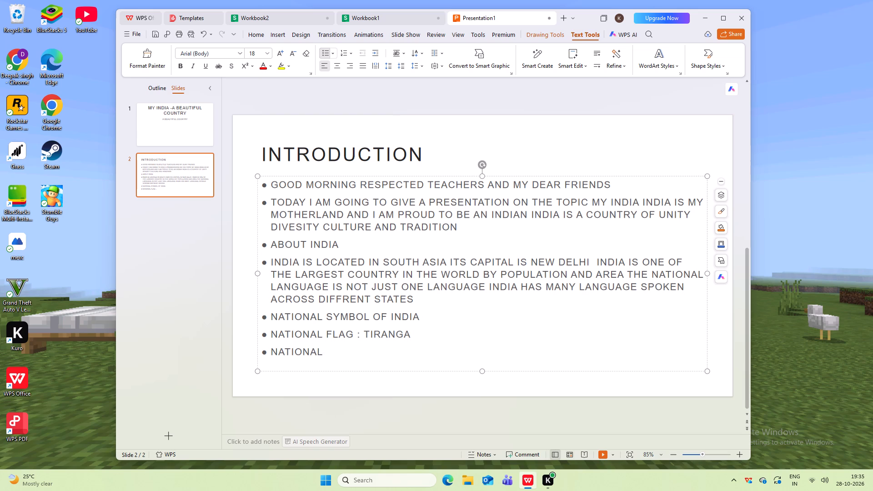
{"action": "type", "text": "ANTHEM"}
{"action": "key", "text": "space"}
{"action": "type", "text": ":"}
{"action": "key", "text": "space"}
{"action": "type", "text": "JANA GA"}
{"action": "type", "text": "NA MANA"}
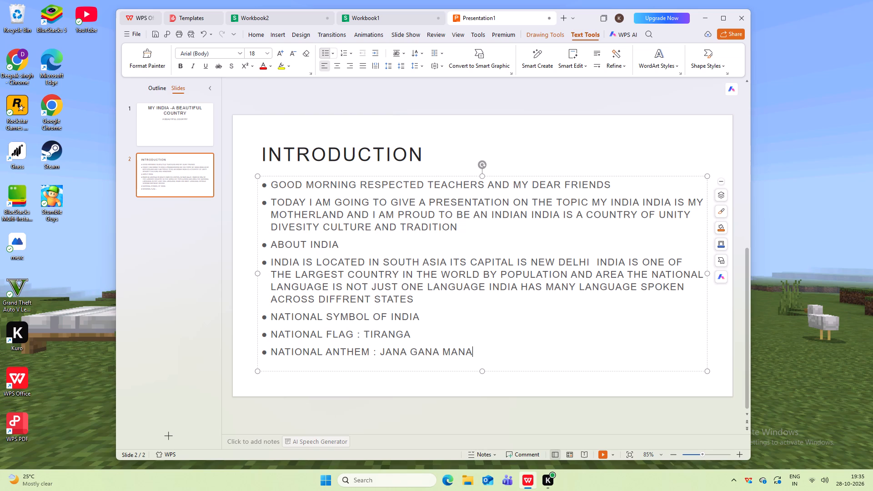
Add an eighth bullet reading "NATIONAL SONG : VANDE MATRAM" below the national anthem bullet.
{"action": "key", "text": "Return"}
{"action": "key", "text": "n"}
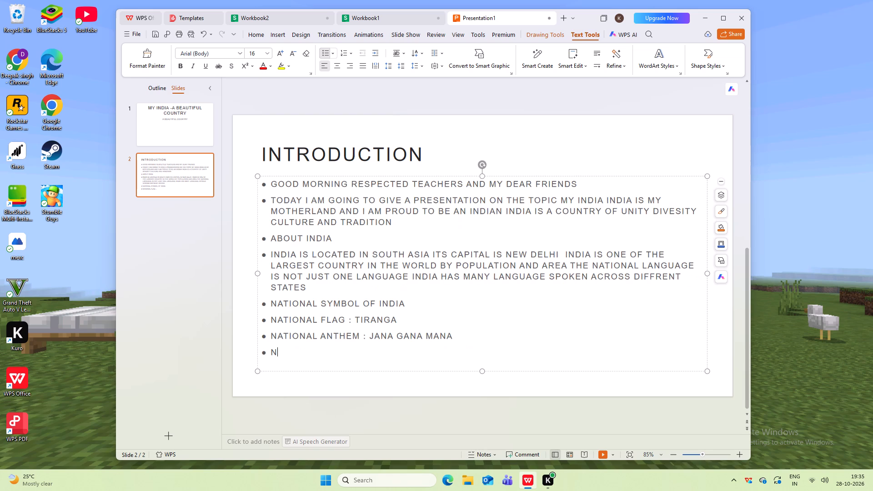
{"action": "type", "text": "ATIONAL"}
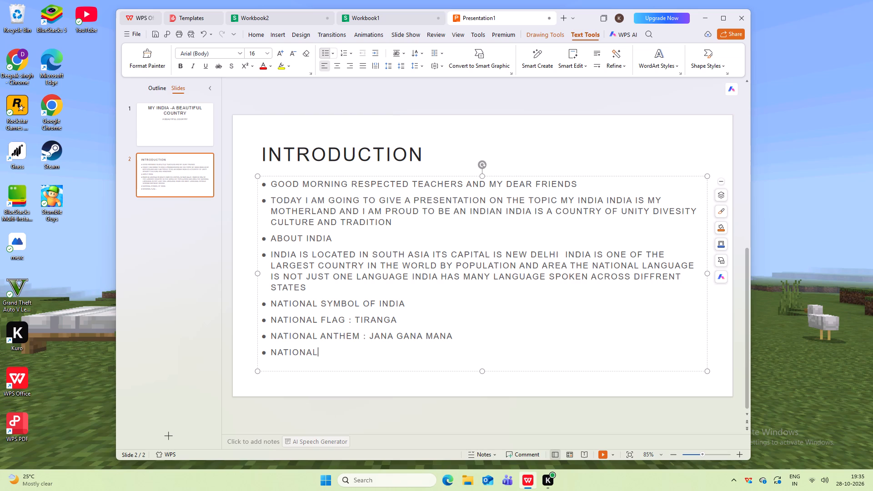
{"action": "key", "text": "space"}
{"action": "type", "text": "SONG"}
{"action": "key", "text": "space"}
{"action": "type", "text": ": VANDE M"}
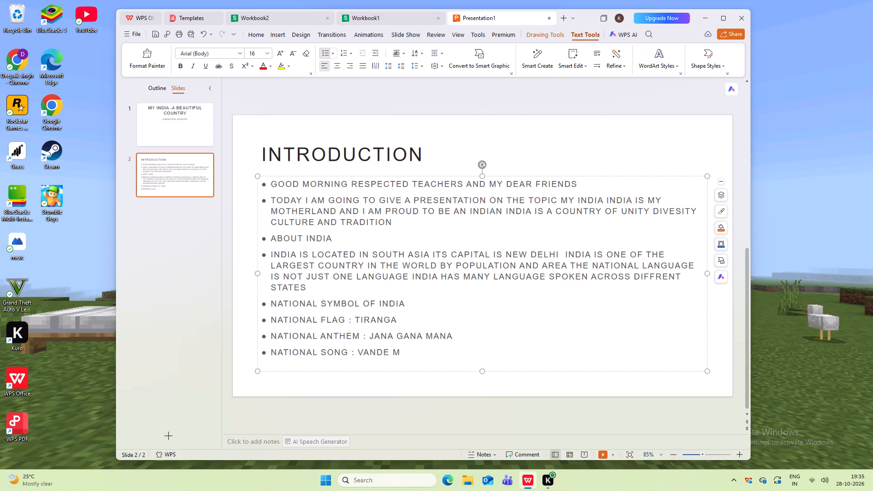
{"action": "type", "text": "ATRAM"}
Add a ninth bullet reading "NATIONAL ANIMAL :BENGAL TIGER" below the national song bullet.
{"action": "key", "text": "Return"}
{"action": "type", "text": "NATI"}
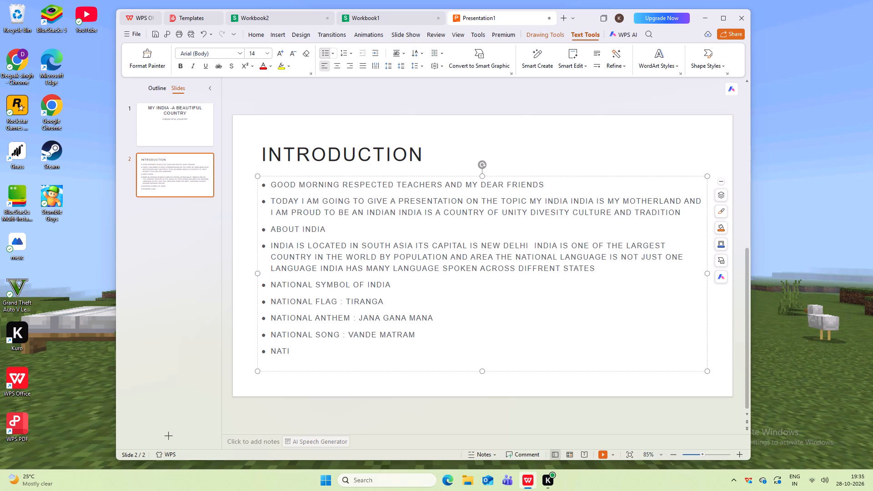
{"action": "type", "text": "ONAL ANIMAL"}
{"action": "key", "text": "space"}
{"action": "key", "text": "shift+colon"}
{"action": "type", "text": "BEN"}
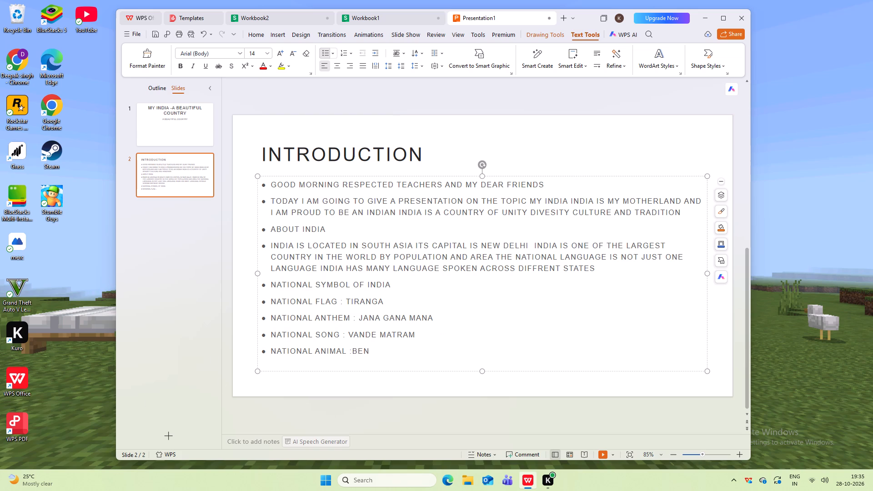
{"action": "type", "text": "GA"}
{"action": "key", "text": "l"}
{"action": "key", "text": "space"}
{"action": "type", "text": "TIFG"}
{"action": "key", "text": "BackSpace"}
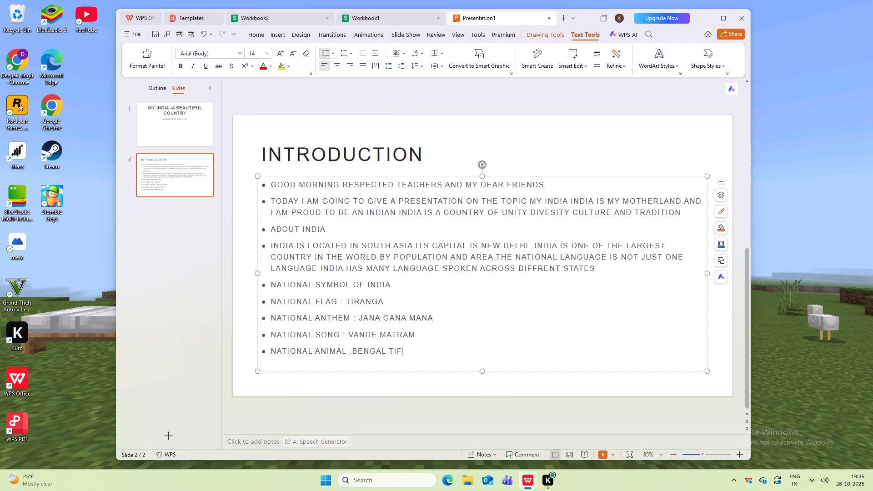
{"action": "key", "text": "BackSpace"}
{"action": "type", "text": "GER"}
Add a tenth bullet reading "NATIONAL BIRD : PEACOCK" below the national animal bullet.
{"action": "key", "text": "Return"}
{"action": "type", "text": "NATIONAL"}
{"action": "key", "text": "space"}
{"action": "type", "text": "BI"}
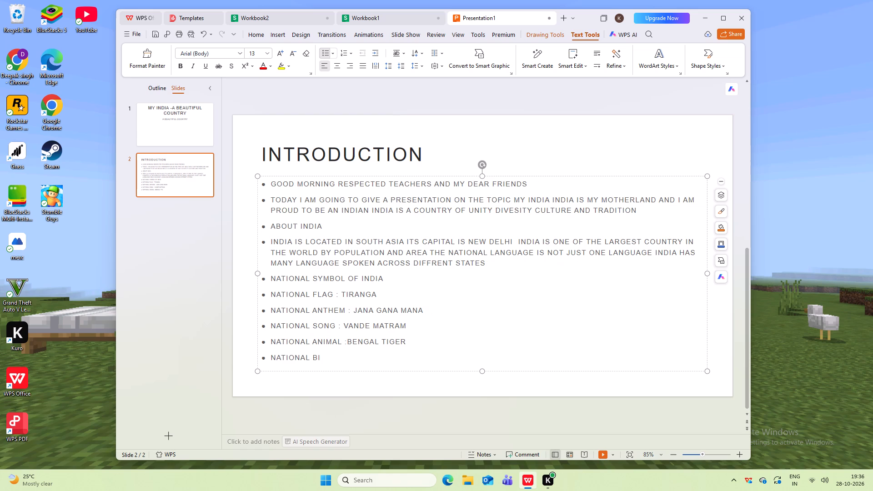
{"action": "type", "text": "RD"}
{"action": "key", "text": "space"}
{"action": "key", "text": "shift+colon"}
{"action": "key", "text": "space"}
{"action": "type", "text": "PEACOCL"}
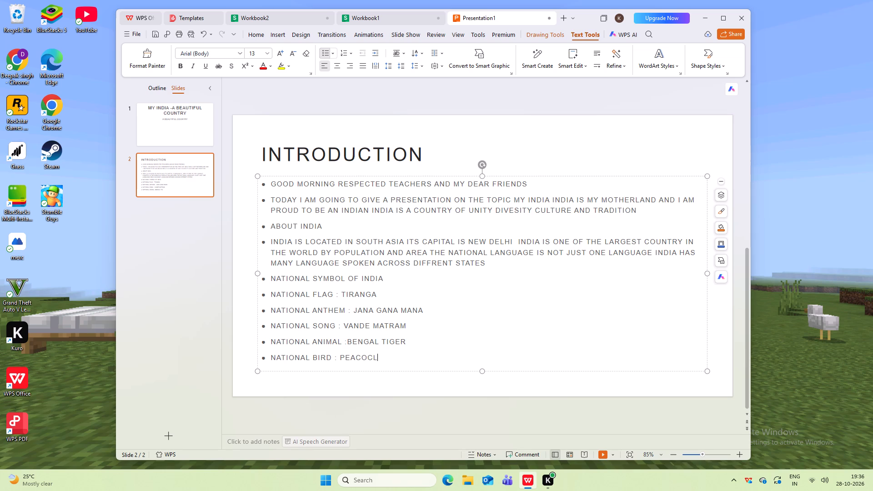
{"action": "key", "text": "BackSpace"}
{"action": "key", "text": "k"}
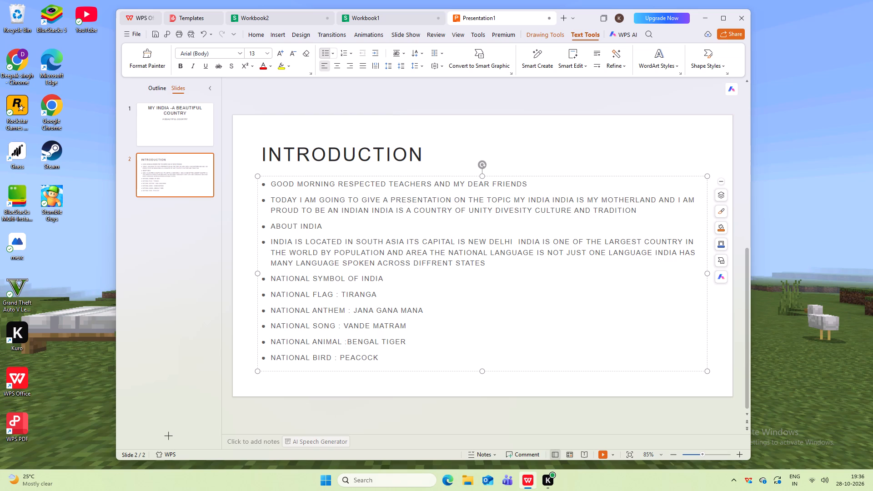
Add an eleventh bullet reading "NATIONAL FLOWER : LOTUS" below the national bird bullet.
{"action": "key", "text": "Return"}
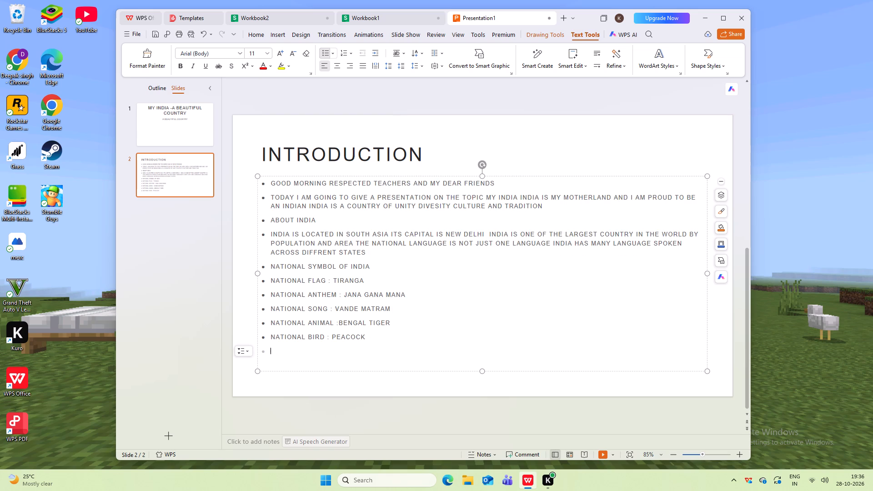
{"action": "type", "text": "NATIONAL"}
{"action": "key", "text": "space"}
{"action": "type", "text": "FLOWER"}
{"action": "key", "text": "space"}
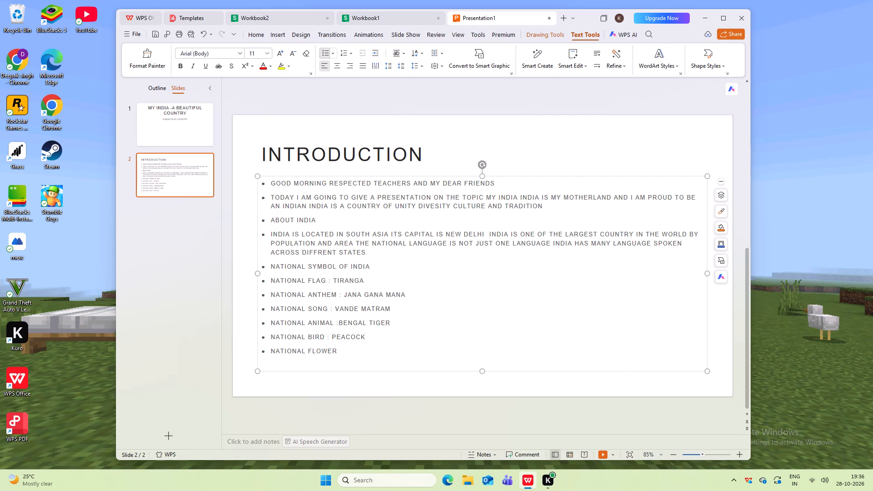
{"action": "key", "text": "shift+colon"}
{"action": "key", "text": "space"}
{"action": "type", "text": "LOTUS"}
Add a twelfth bullet reading "NATINAL FRUIT : MANGO" below the national flower bullet.
{"action": "key", "text": "Return"}
{"action": "type", "text": "NATINAL"}
{"action": "key", "text": "space"}
{"action": "type", "text": "FRI"}
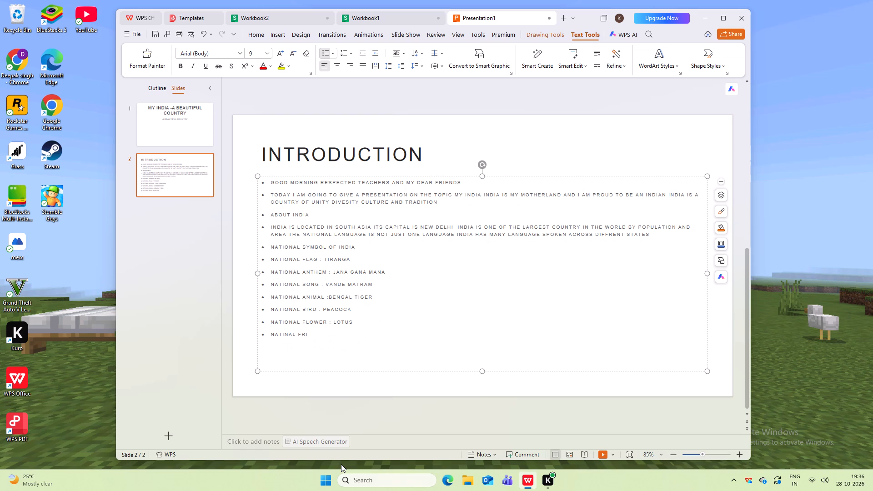
{"action": "key", "text": "BackSpace"}
{"action": "type", "text": "UI"}
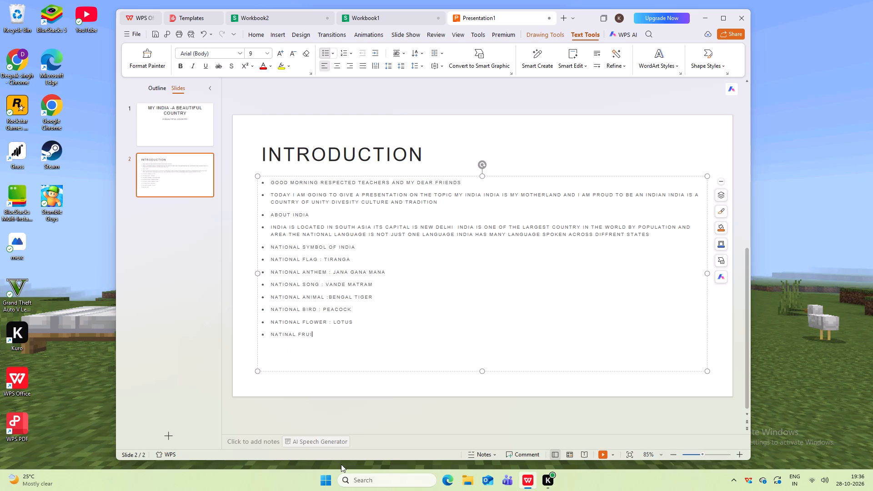
{"action": "key", "text": "t"}
{"action": "key", "text": "space"}
{"action": "type", "text": ":"}
{"action": "key", "text": "space"}
{"action": "type", "text": "MANGO"}
{"action": "key", "text": "space"}
Make the "GOOD MORNING RESPECTED TEACHERS AND MY DEAR FRIENDS" bullet bold and italic at font size 12.
{"action": "left_click_drag", "start_coordinate": [264, 183], "coordinate": [268, 187]}
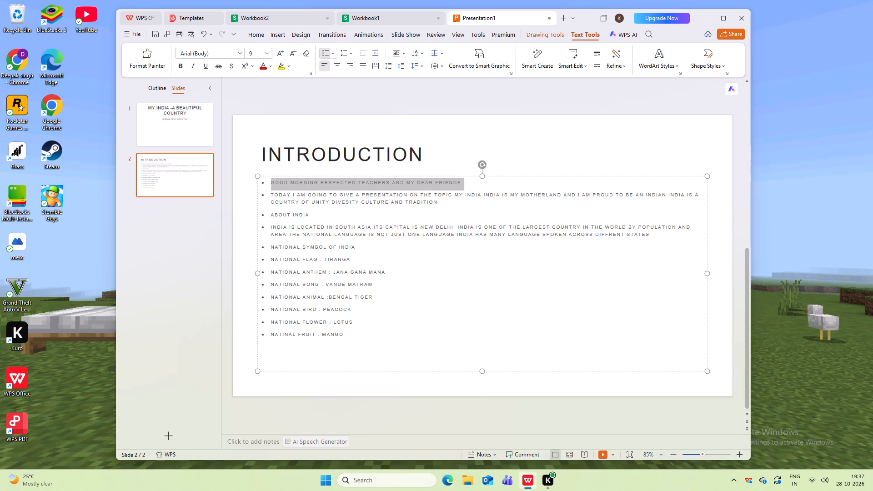
{"action": "left_click_drag", "start_coordinate": [268, 187], "coordinate": [270, 190]}
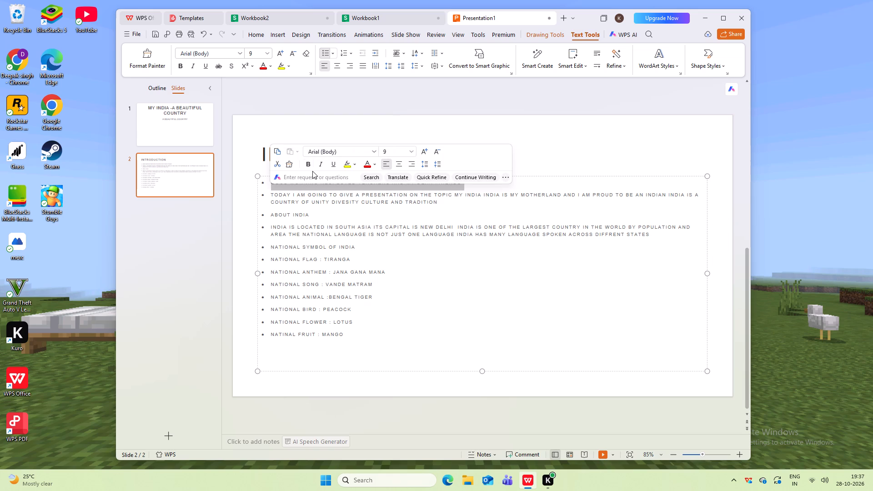
{"action": "left_click", "coordinate": [309, 169]}
{"action": "left_click", "coordinate": [321, 169]}
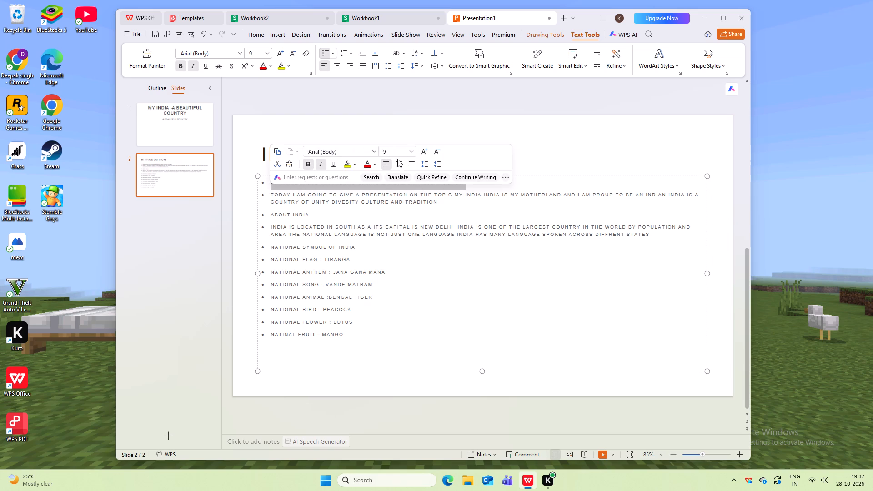
{"action": "left_click", "coordinate": [421, 150]}
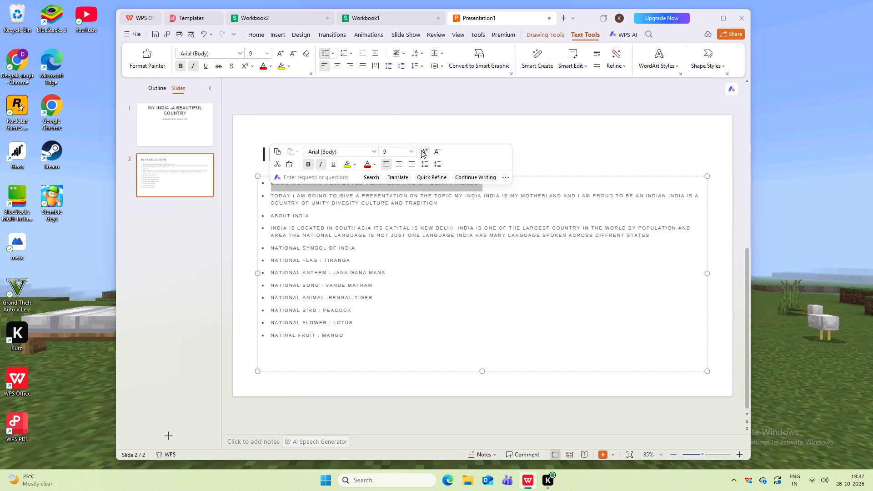
{"action": "left_click", "coordinate": [421, 150]}
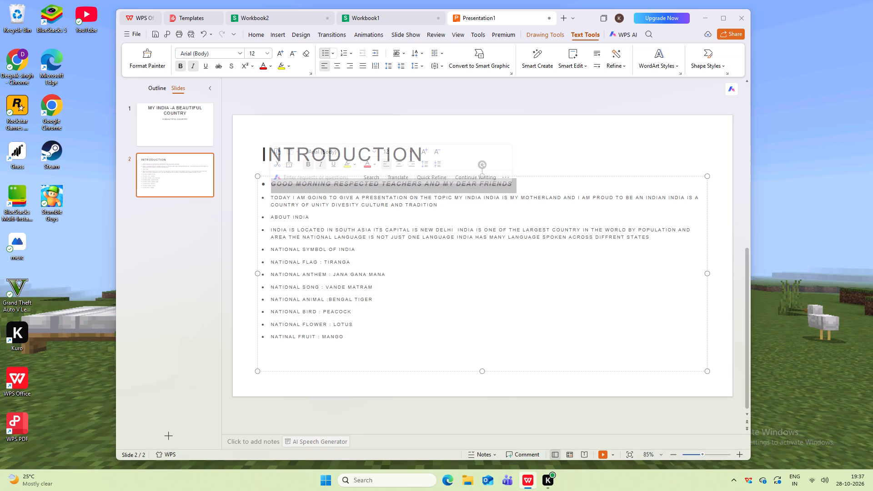
{"action": "left_click", "coordinate": [438, 223]}
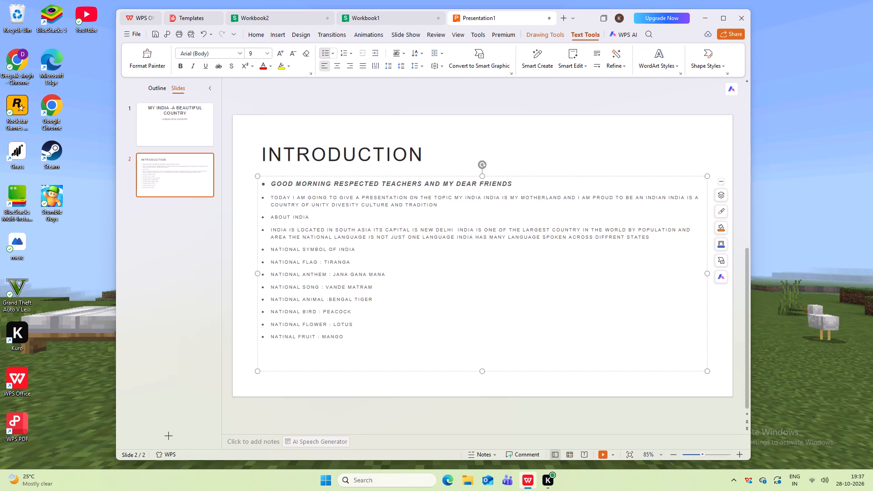
Make the "ABOUT INDIA" bullet bold and italic, and enlarge its font by two size increments to match the greeting bullet.
{"action": "left_click_drag", "start_coordinate": [270, 216], "coordinate": [293, 217]}
{"action": "left_click_drag", "start_coordinate": [296, 217], "coordinate": [304, 217]}
{"action": "left_click", "coordinate": [284, 228]}
{"action": "left_click_drag", "start_coordinate": [271, 215], "coordinate": [306, 214]}
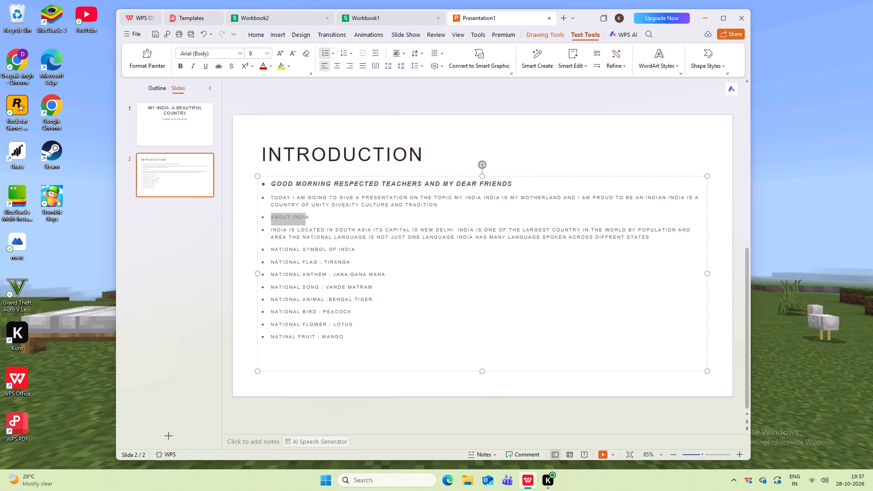
{"action": "left_click_drag", "start_coordinate": [306, 214], "coordinate": [308, 213]}
{"action": "left_click", "coordinate": [348, 190]}
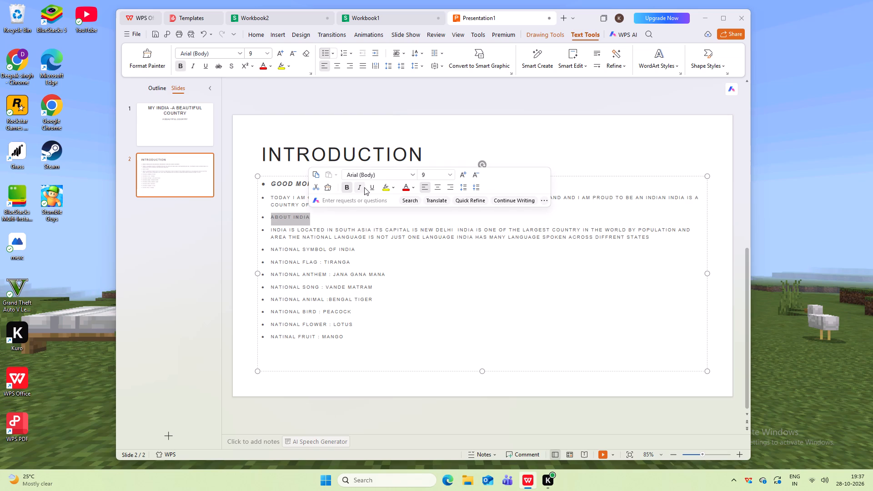
{"action": "left_click", "coordinate": [364, 187]}
{"action": "left_click", "coordinate": [460, 175]}
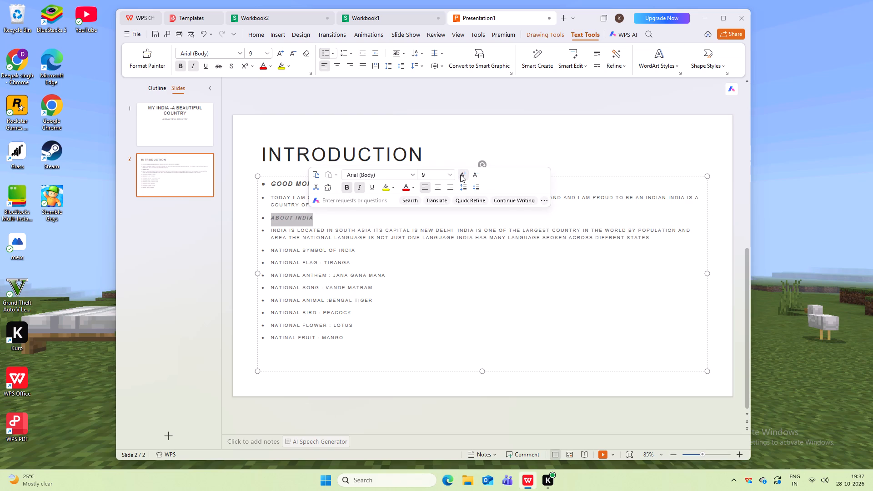
{"action": "left_click", "coordinate": [460, 175]}
{"action": "left_click", "coordinate": [409, 241]}
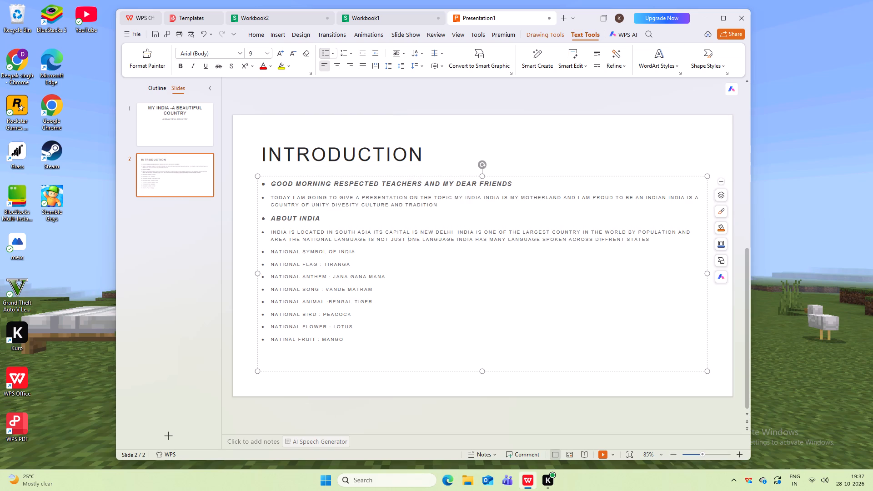
Make the "NATIONAL SYMBOL OF INDIA" bullet bold and italic at font size 12.
{"action": "left_click_drag", "start_coordinate": [270, 251], "coordinate": [340, 247]}
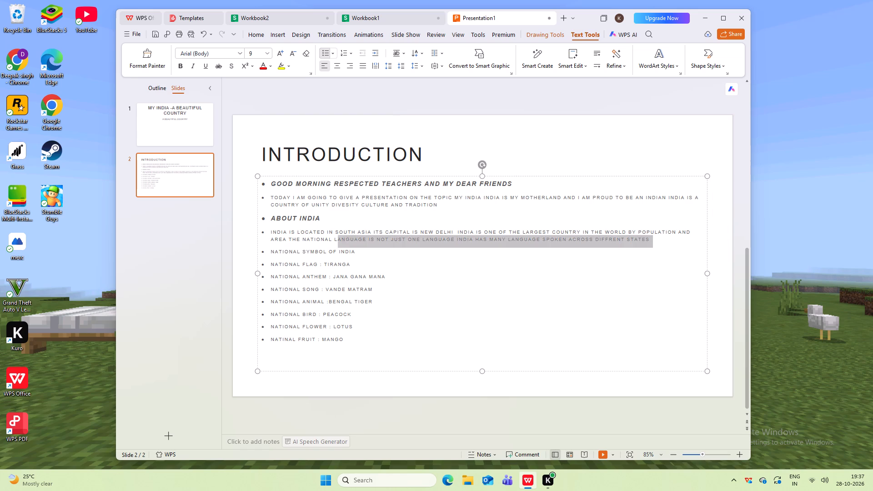
{"action": "left_click_drag", "start_coordinate": [340, 247], "coordinate": [354, 249]}
{"action": "left_click", "coordinate": [396, 222]}
{"action": "left_click", "coordinate": [408, 222]}
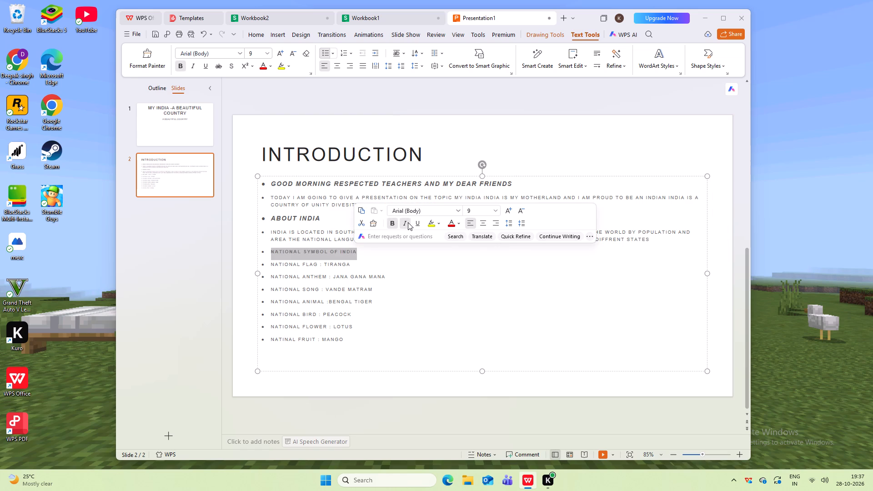
{"action": "left_click", "coordinate": [511, 212]}
{"action": "double_click", "coordinate": [511, 212]}
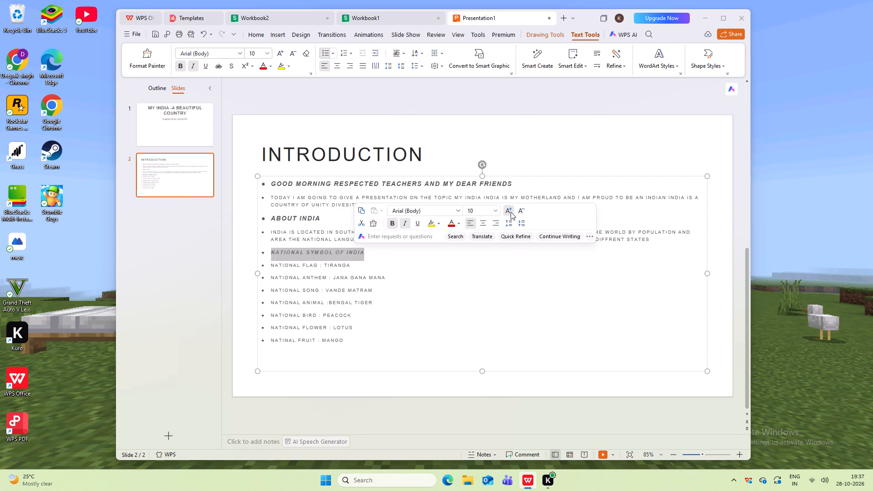
{"action": "left_click", "coordinate": [522, 211]}
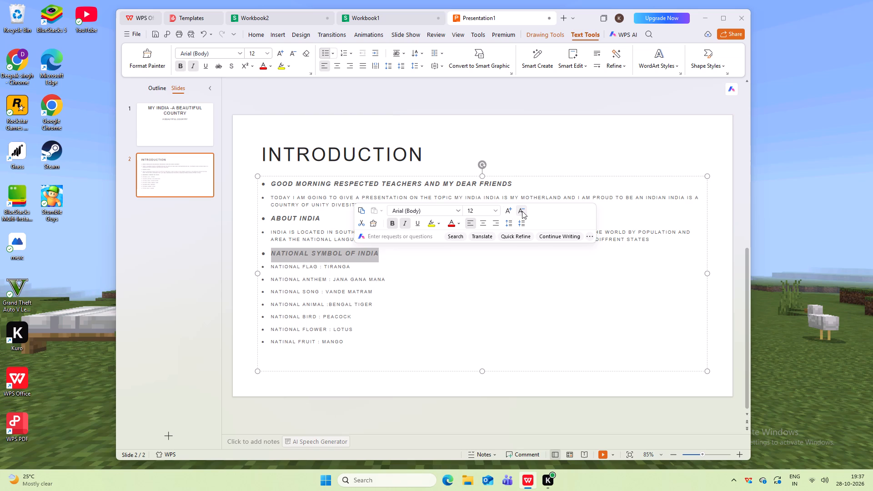
{"action": "left_click", "coordinate": [412, 291]}
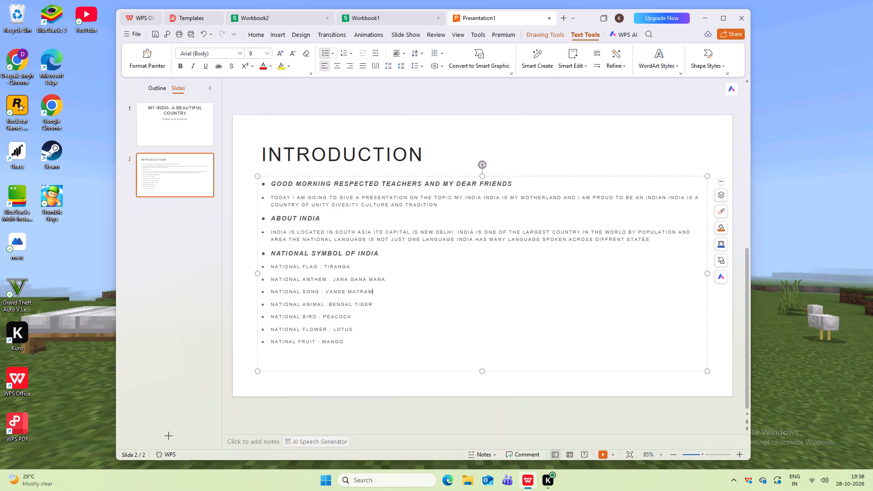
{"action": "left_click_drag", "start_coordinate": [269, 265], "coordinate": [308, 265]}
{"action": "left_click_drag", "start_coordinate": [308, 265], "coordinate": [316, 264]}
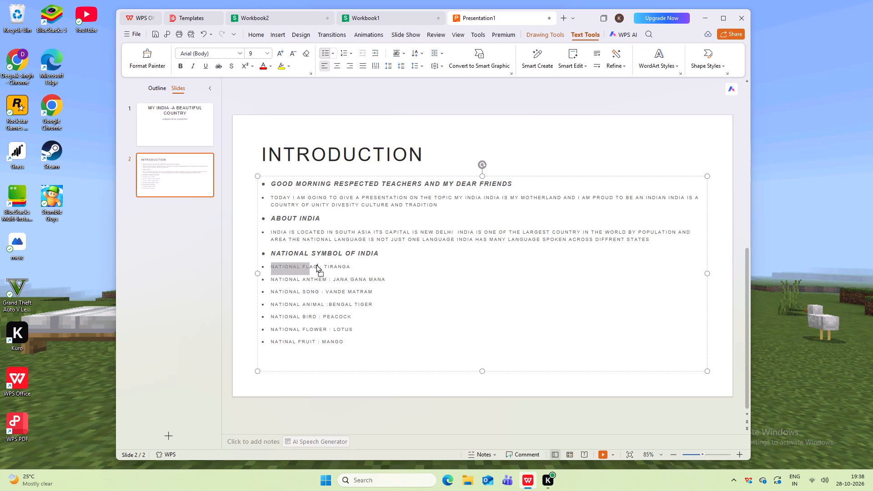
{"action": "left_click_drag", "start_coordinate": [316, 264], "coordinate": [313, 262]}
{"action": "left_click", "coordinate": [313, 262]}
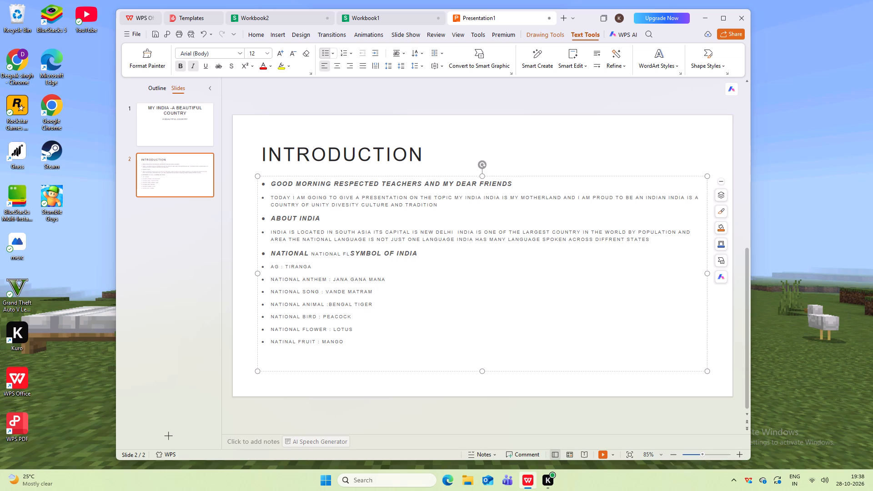
Delete the misplaced "NATIONAL FL" fragment from inside the "NATIONAL SYMBOL OF INDIA" heading bullet.
{"action": "left_click_drag", "start_coordinate": [311, 251], "coordinate": [343, 254]}
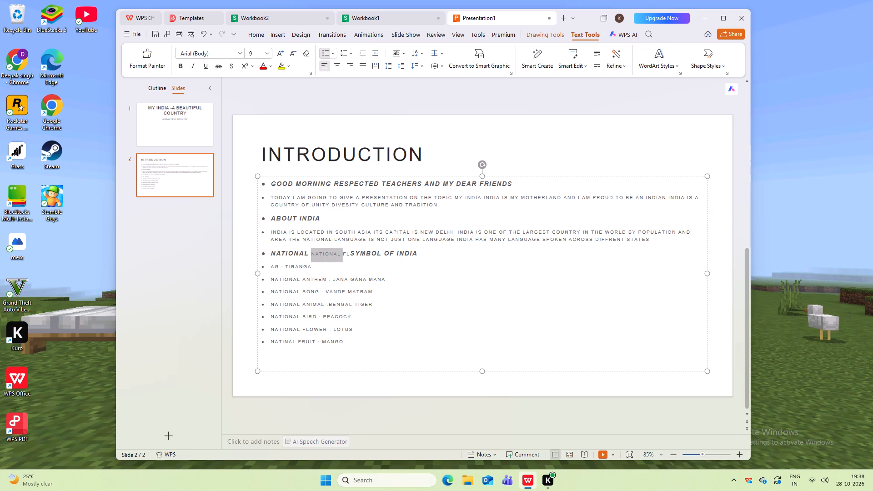
{"action": "left_click_drag", "start_coordinate": [343, 254], "coordinate": [350, 254]}
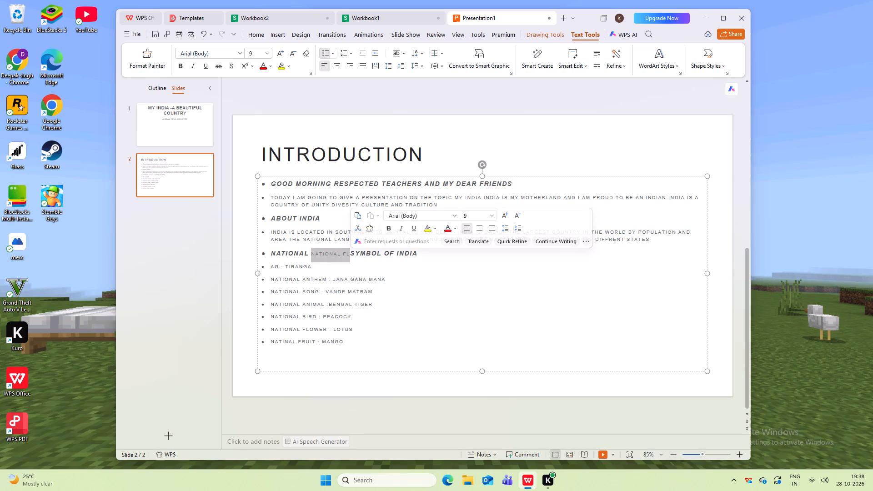
{"action": "key", "text": "BackSpace"}
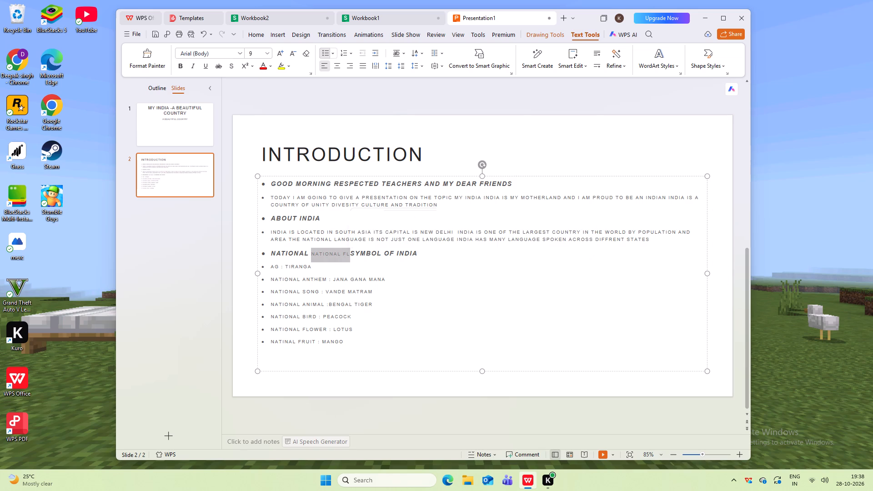
Insert "NATIONAL FL" at the start of the "AG : TIRANGA" bullet so it reads "NATIONAL FLAG : TIRANGA".
{"action": "left_click", "coordinate": [269, 266]}
{"action": "type", "text": "NATIONAL"}
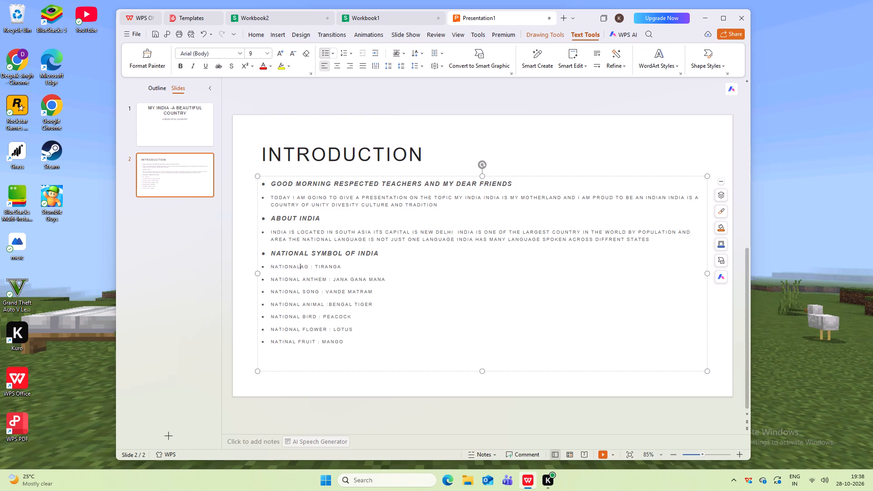
{"action": "key", "text": "space"}
{"action": "type", "text": "FL"}
{"action": "left_click", "coordinate": [355, 262]}
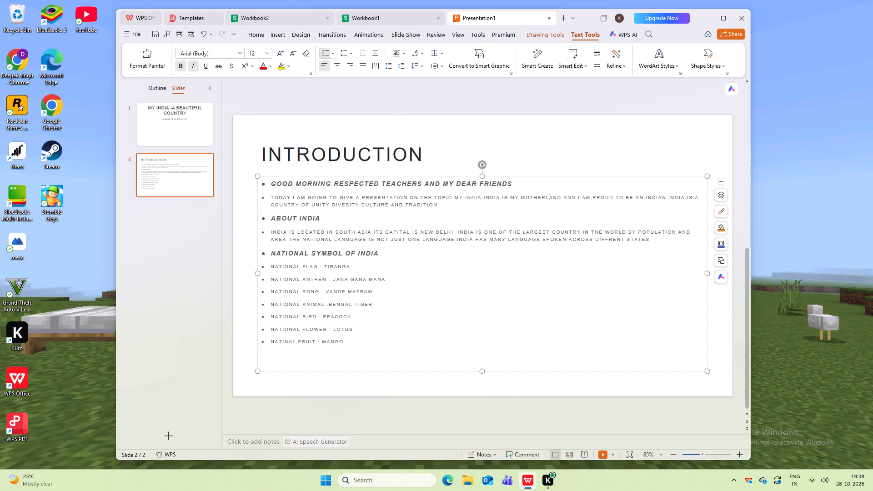
Make the label "NATIONAL FLAG" in the flag bullet bold and italic at font size 10.
{"action": "left_click_drag", "start_coordinate": [270, 266], "coordinate": [321, 267]}
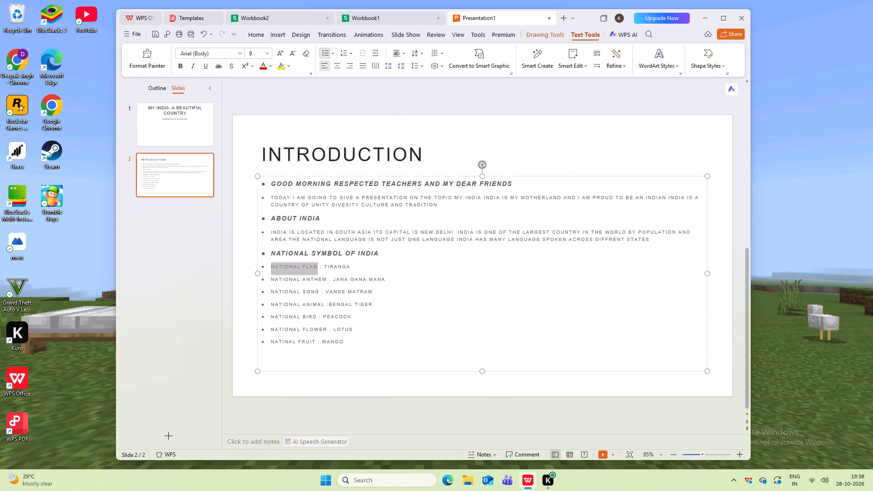
{"action": "left_click_drag", "start_coordinate": [321, 267], "coordinate": [317, 269]}
{"action": "left_click", "coordinate": [356, 246]}
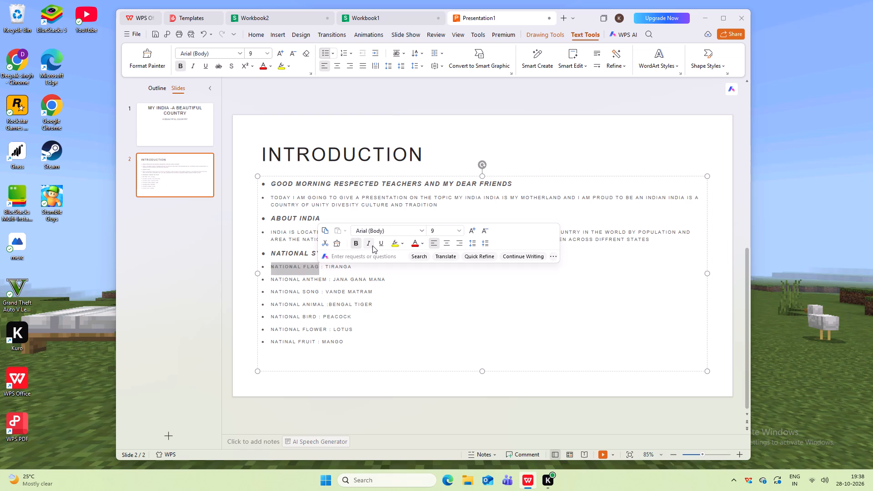
{"action": "left_click", "coordinate": [372, 245]}
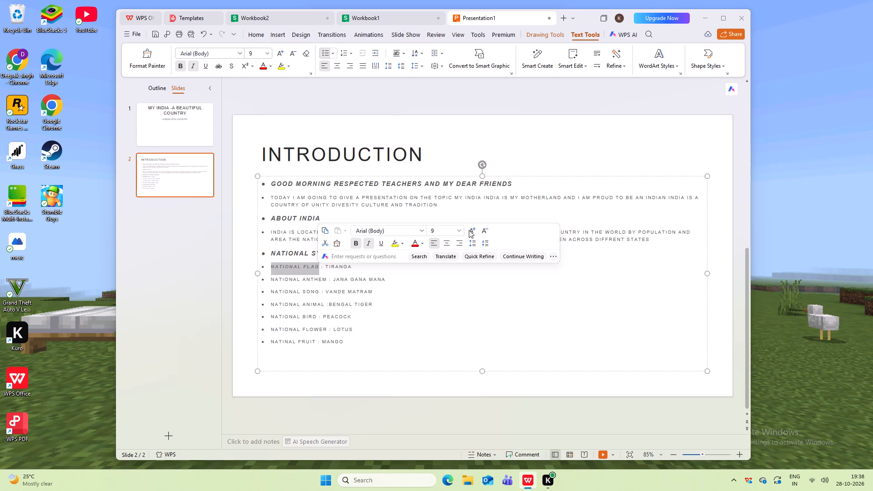
{"action": "left_click", "coordinate": [469, 230]}
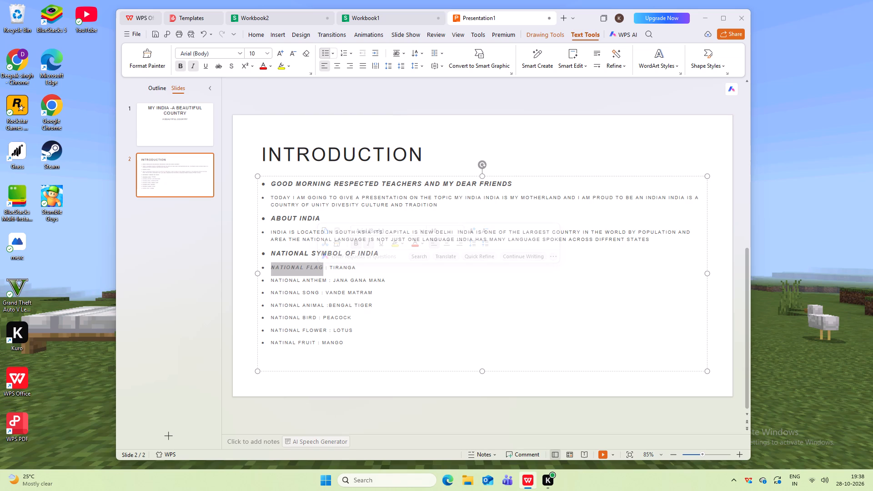
Make the label "NATIONAL ANTHEM" in the anthem bullet bold and italic at font size 10.
{"action": "left_click_drag", "start_coordinate": [271, 280], "coordinate": [327, 280]}
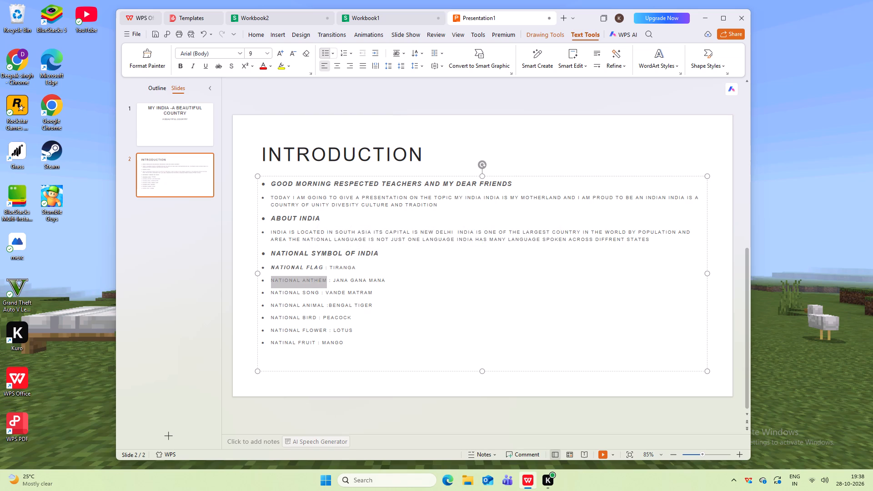
{"action": "left_click_drag", "start_coordinate": [327, 280], "coordinate": [323, 280]}
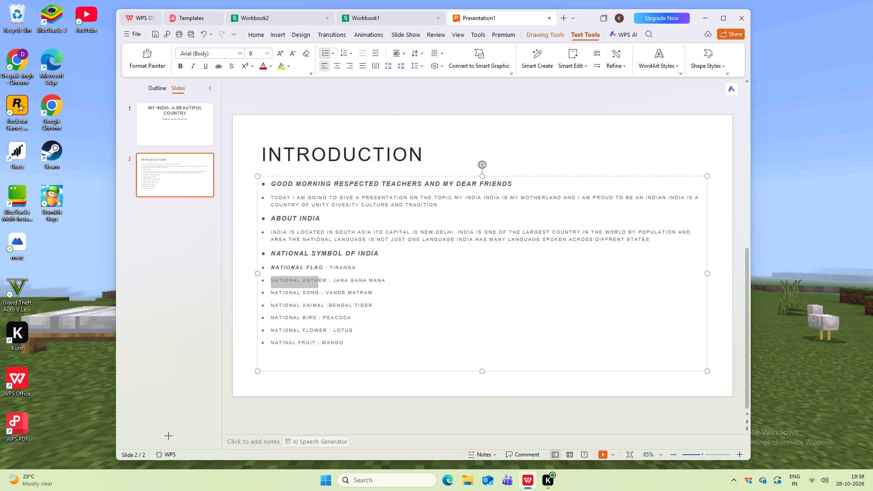
{"action": "left_click_drag", "start_coordinate": [323, 280], "coordinate": [327, 281]}
{"action": "left_click", "coordinate": [327, 281]}
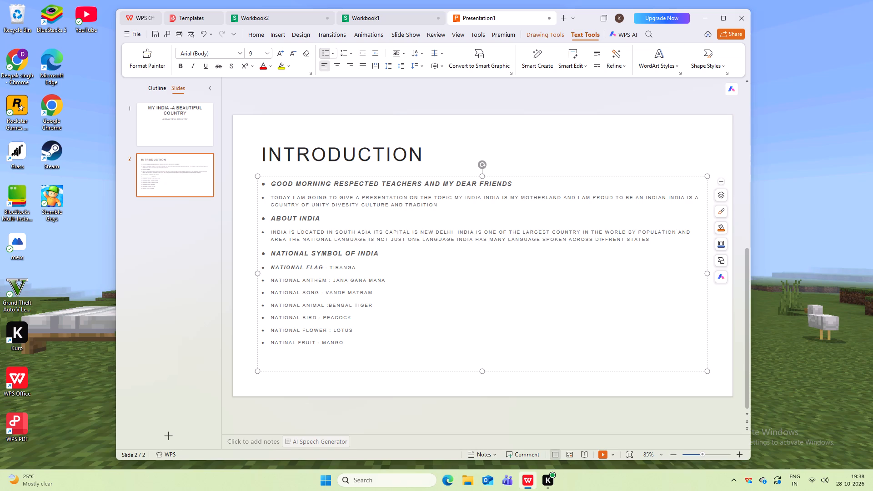
{"action": "left_click_drag", "start_coordinate": [271, 280], "coordinate": [317, 280]}
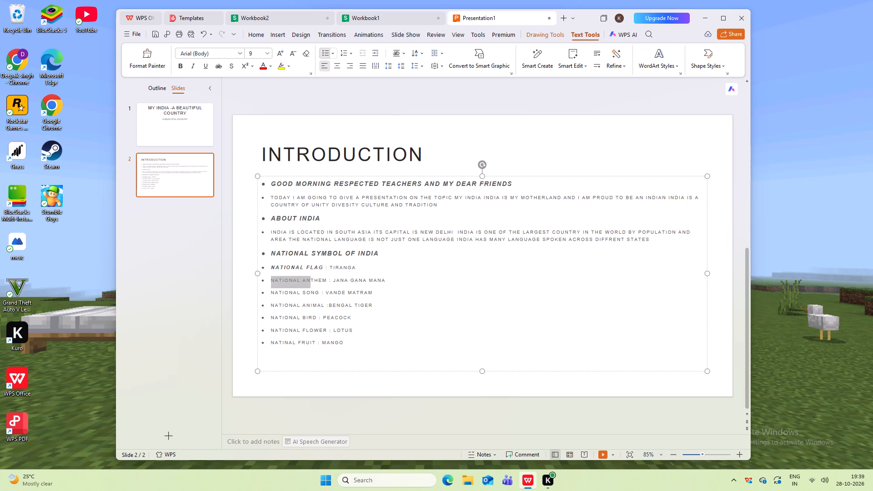
{"action": "left_click_drag", "start_coordinate": [317, 280], "coordinate": [326, 283]}
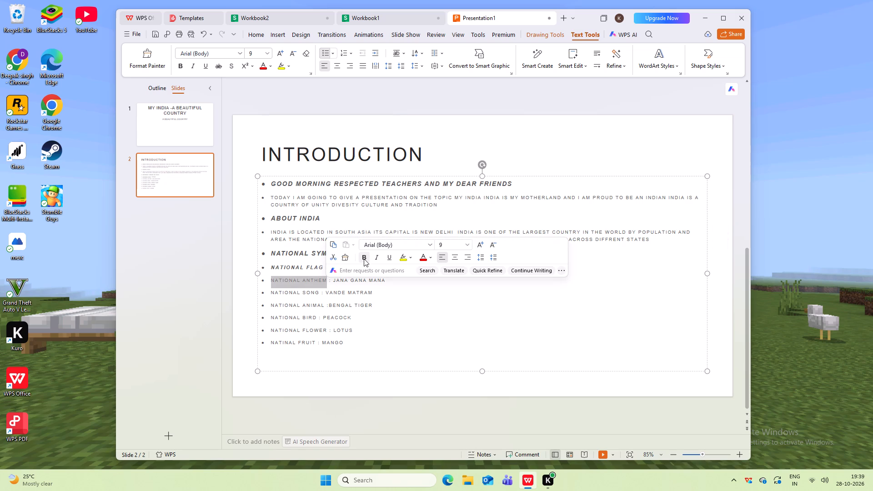
{"action": "left_click", "coordinate": [364, 259]}
{"action": "left_click", "coordinate": [377, 260]}
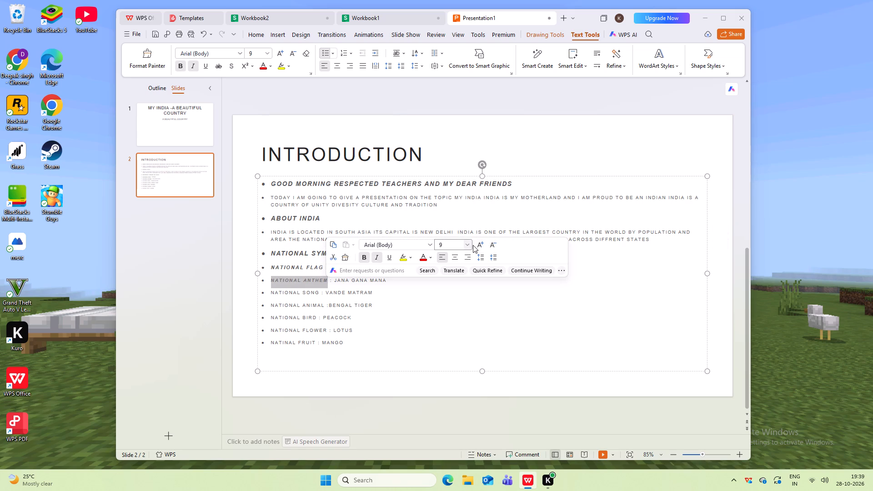
{"action": "left_click", "coordinate": [481, 244]}
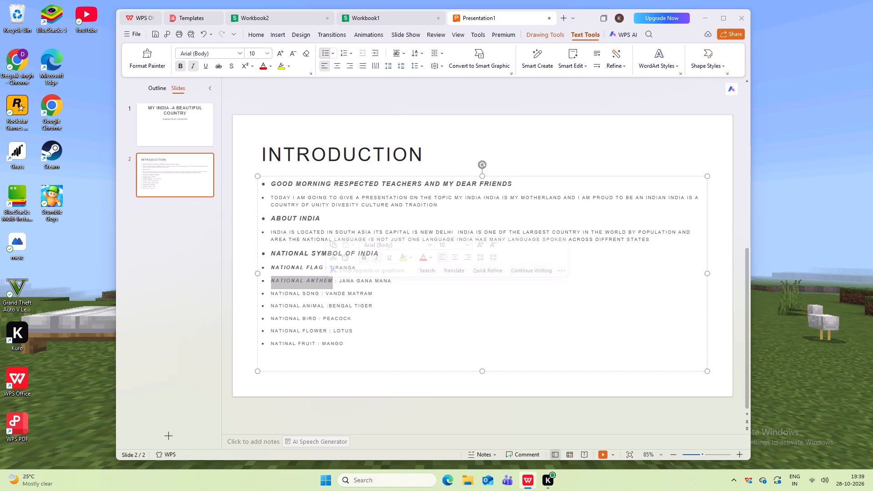
Make the label "NATIONAL SONG" in the song bullet bold and italic at font size 10.
{"action": "left_click_drag", "start_coordinate": [271, 294], "coordinate": [319, 293]}
{"action": "left_click", "coordinate": [359, 268]}
{"action": "left_click", "coordinate": [366, 268]}
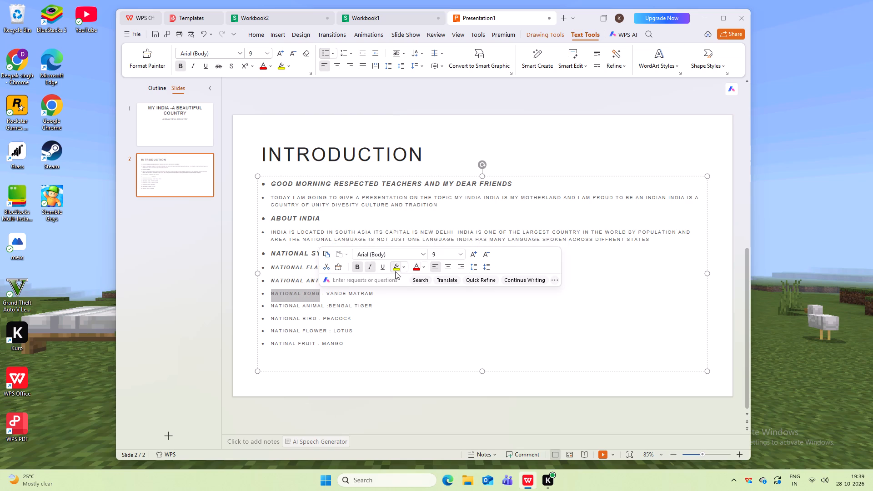
{"action": "left_click", "coordinate": [477, 253]}
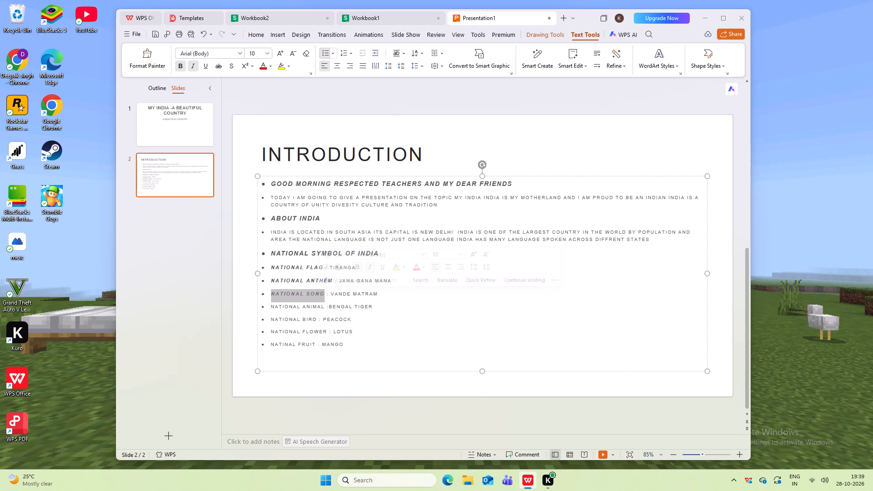
Make the label "NATIONAL ANIMAL" in the animal bullet bold and italic at font size 10.
{"action": "left_click_drag", "start_coordinate": [270, 306], "coordinate": [323, 305]}
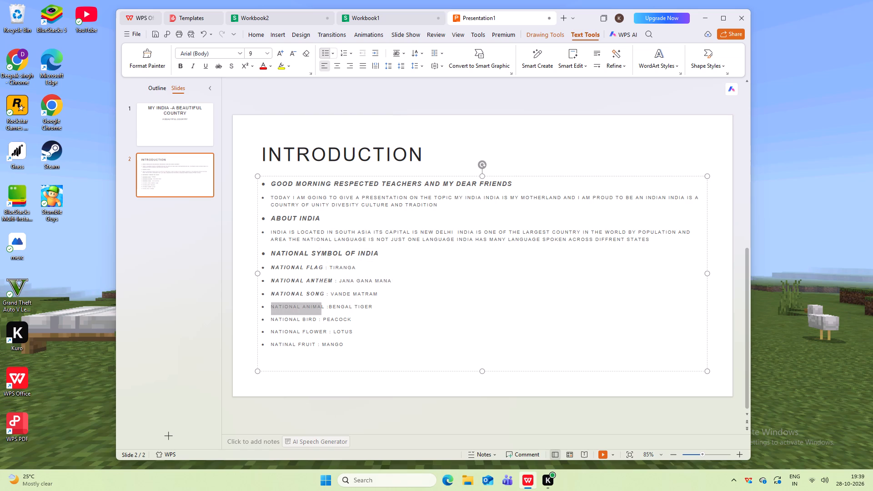
{"action": "left_click_drag", "start_coordinate": [323, 305], "coordinate": [325, 307]}
{"action": "left_click", "coordinate": [367, 281]}
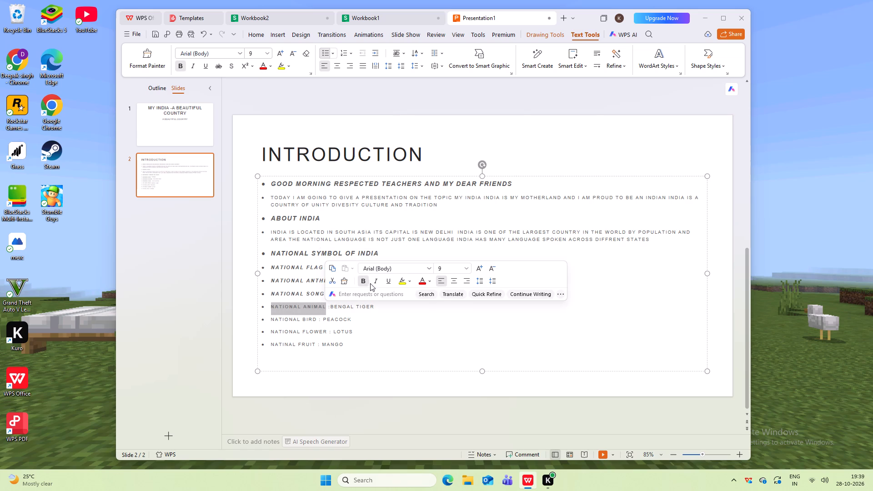
{"action": "left_click", "coordinate": [374, 283]}
{"action": "left_click", "coordinate": [482, 266]}
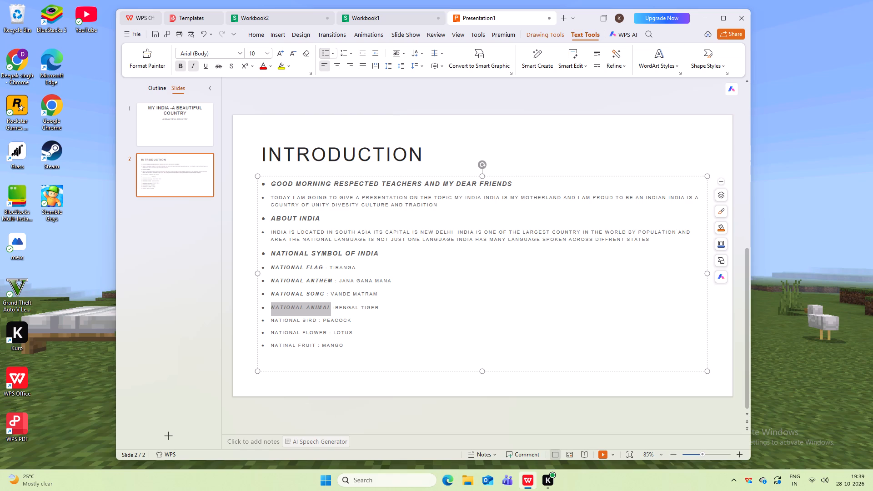
Make the label "NATIONAL BIRD" in the bird bullet bold and italic at font size 10.
{"action": "left_click_drag", "start_coordinate": [271, 320], "coordinate": [316, 322]}
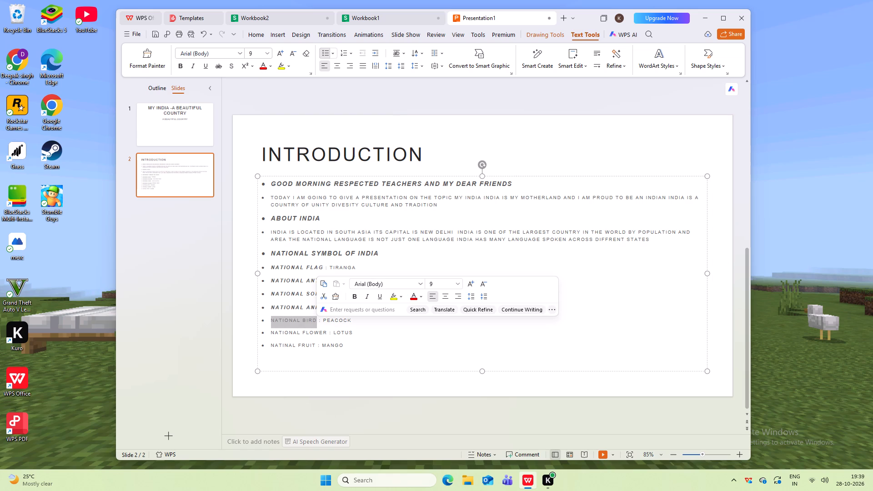
{"action": "left_click", "coordinate": [349, 300]}
{"action": "left_click", "coordinate": [362, 301]}
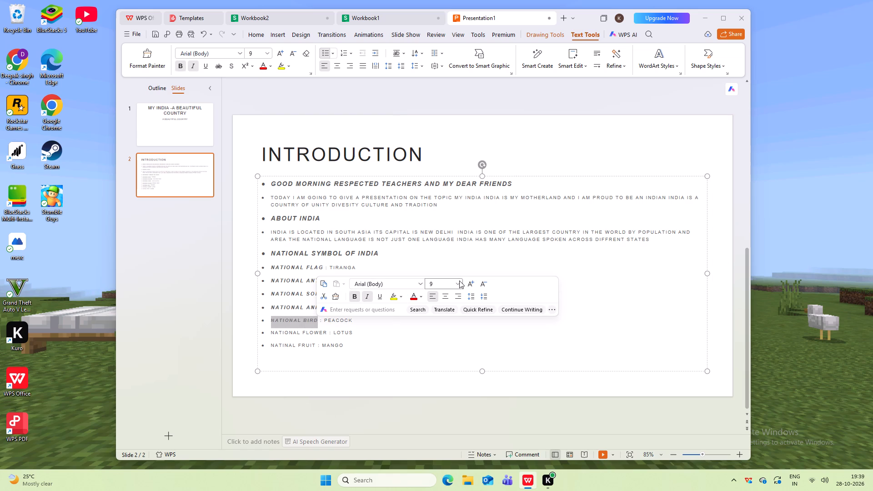
{"action": "left_click", "coordinate": [468, 281]}
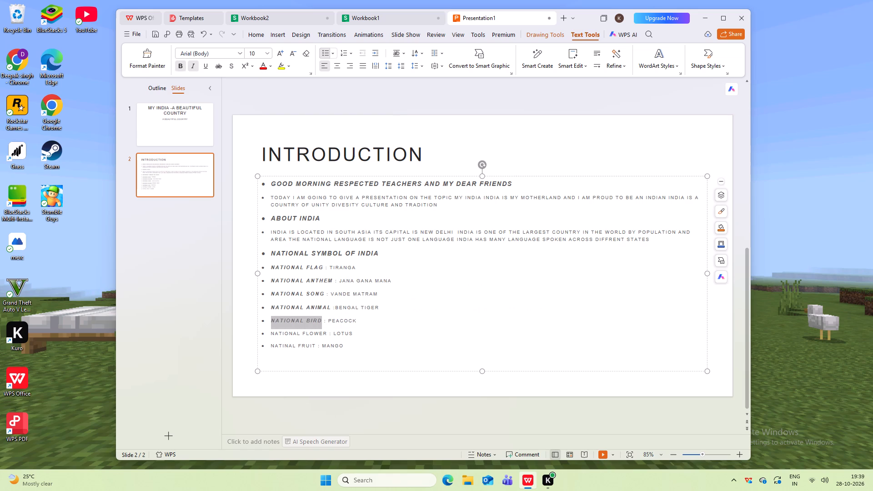
Make the label "NATIONAL FLOWER" in the flower bullet bold and italic at font size 10.
{"action": "left_click_drag", "start_coordinate": [270, 333], "coordinate": [309, 331]}
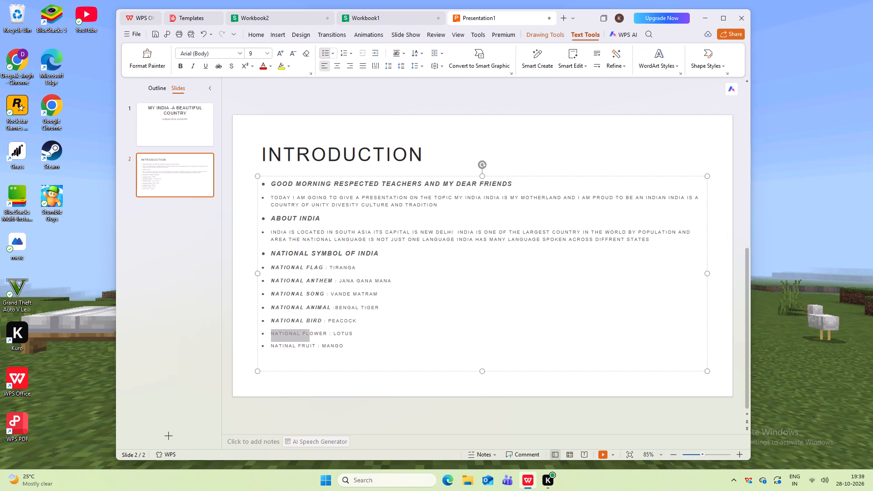
{"action": "left_click_drag", "start_coordinate": [309, 331], "coordinate": [328, 331]}
{"action": "left_click", "coordinate": [366, 306]}
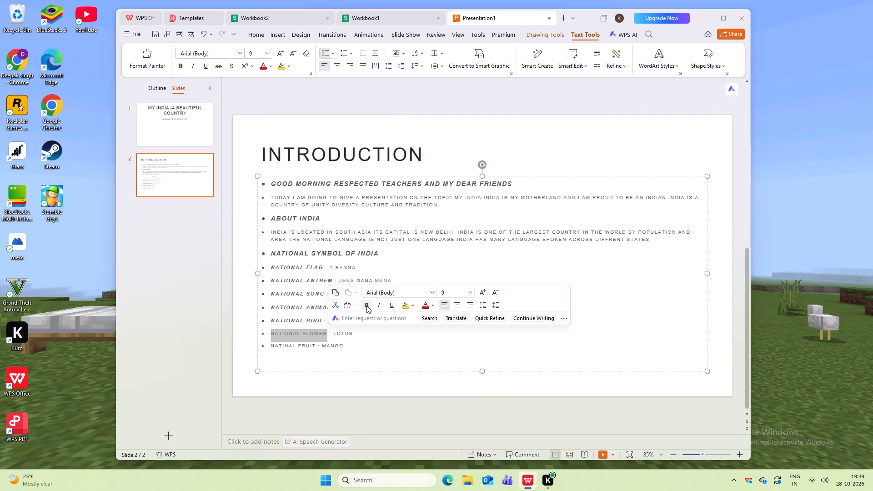
{"action": "left_click", "coordinate": [376, 306]}
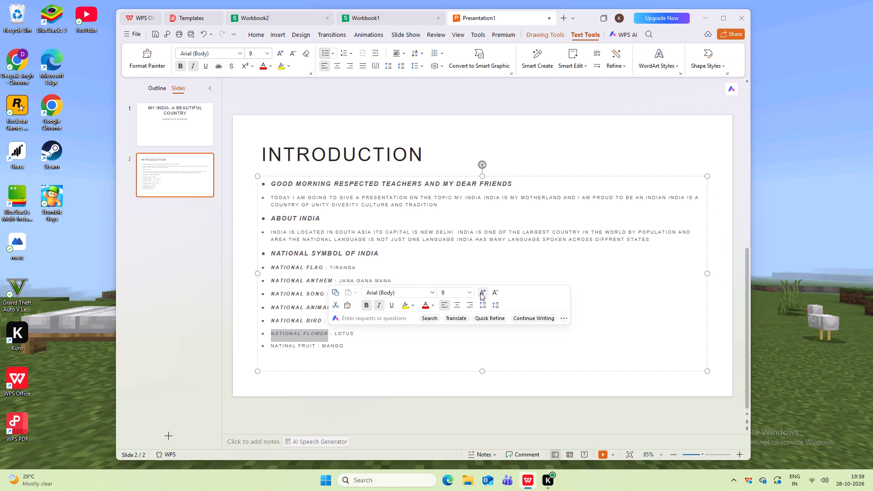
{"action": "left_click", "coordinate": [480, 293]}
Make the label "NATINAL FRUIT" in the last bullet bold and italic at font size 10.
{"action": "left_click_drag", "start_coordinate": [270, 347], "coordinate": [295, 345]}
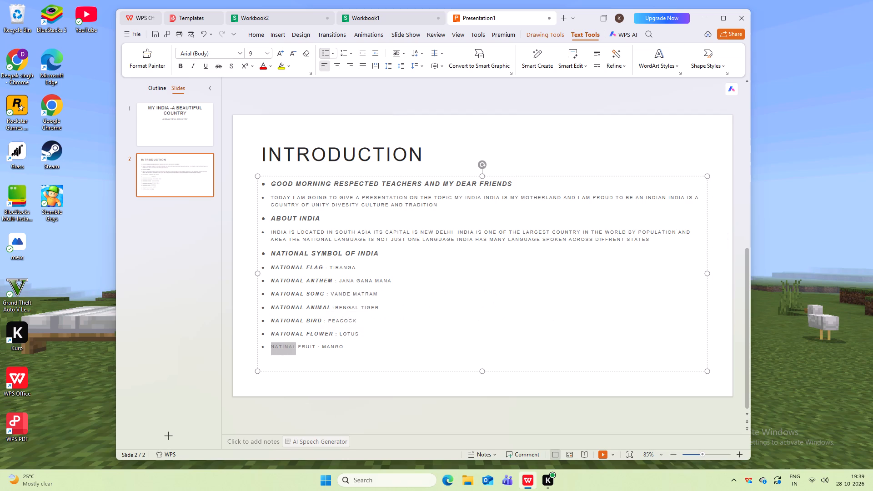
{"action": "left_click_drag", "start_coordinate": [295, 345], "coordinate": [313, 348]}
{"action": "left_click_drag", "start_coordinate": [313, 348], "coordinate": [316, 350]}
{"action": "left_click", "coordinate": [360, 323]}
{"action": "left_click", "coordinate": [365, 328]}
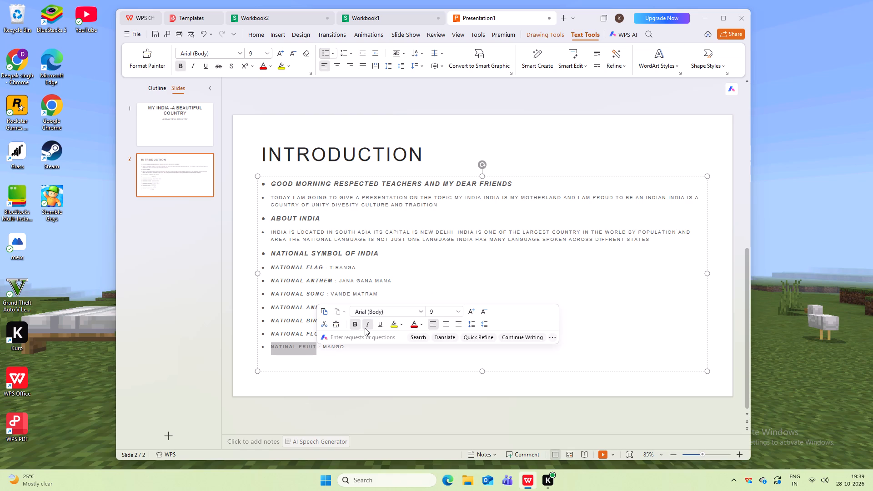
{"action": "left_click", "coordinate": [473, 311]}
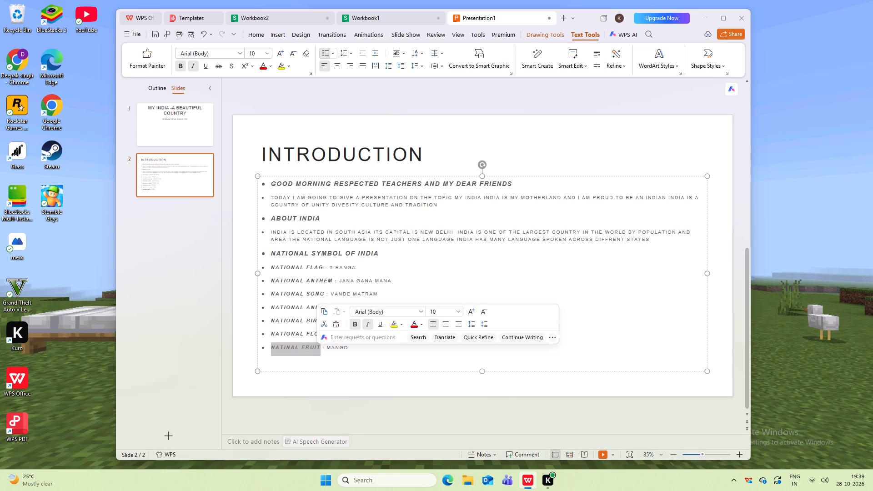
{"action": "left_click", "coordinate": [319, 361]}
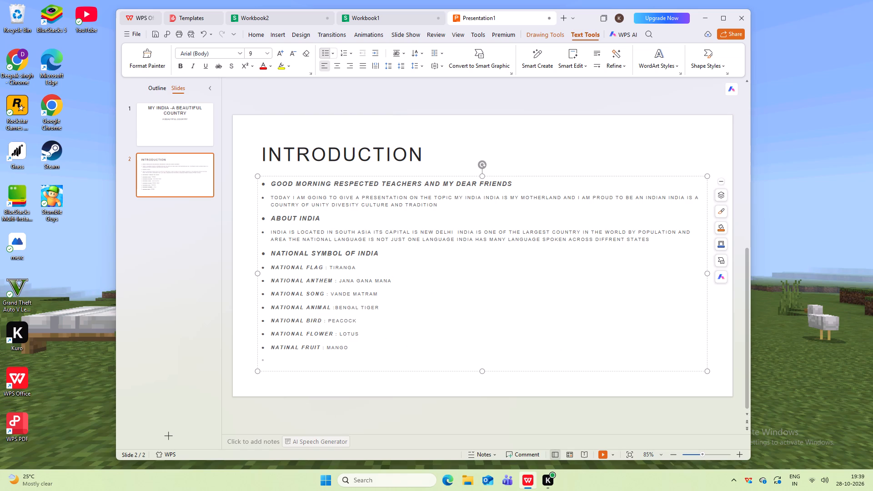
Correct the misspelled "NATINAL" in the fruit bullet to "NATIONAL" by adding the missing letter O.
{"action": "left_click", "coordinate": [271, 347]}
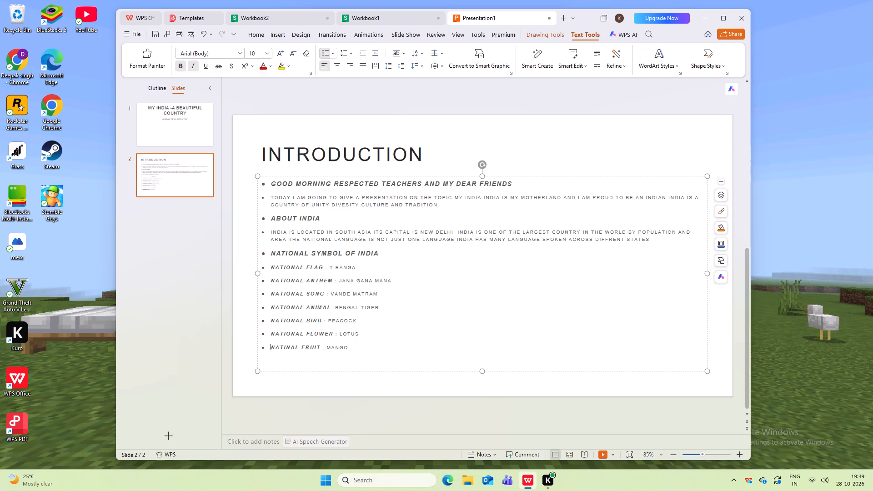
{"action": "left_click", "coordinate": [285, 348]}
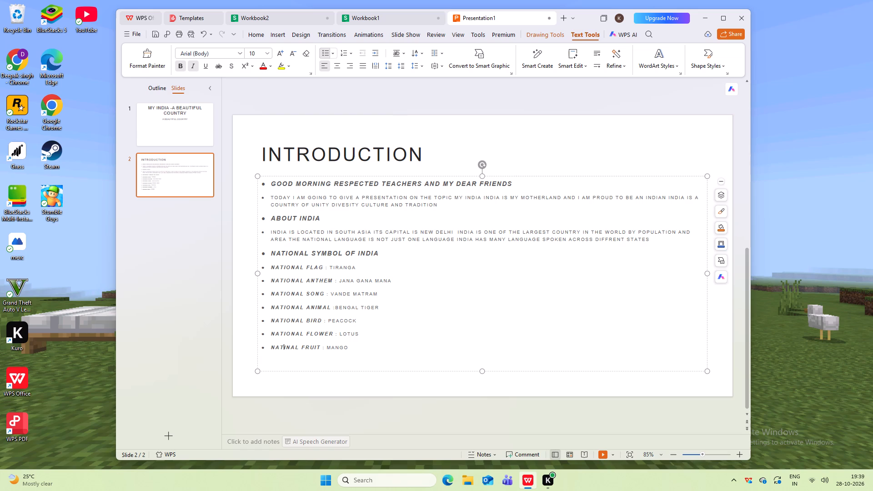
{"action": "left_click", "coordinate": [286, 347]}
{"action": "key", "text": "o"}
{"action": "left_click", "coordinate": [400, 335]}
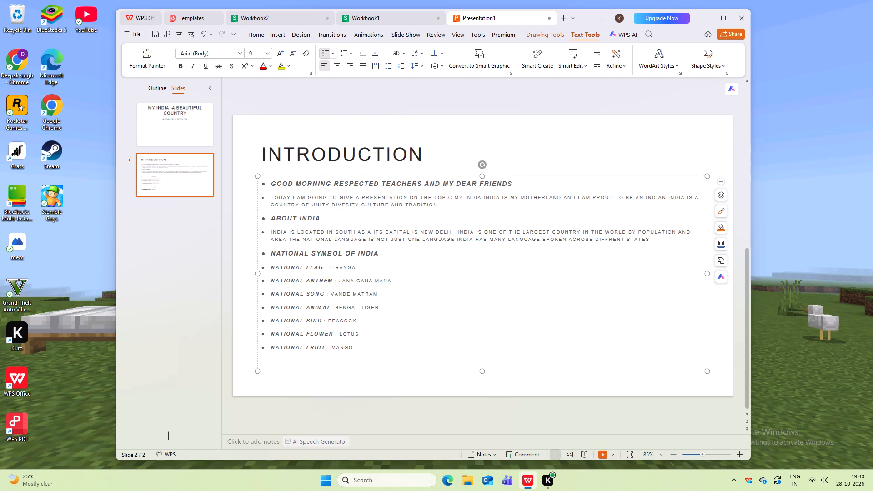
Set the paragraph starting "TODAY I AM GOING TO GIVE A PRESENTATION" to font size 10.
{"action": "left_click_drag", "start_coordinate": [271, 195], "coordinate": [437, 202]}
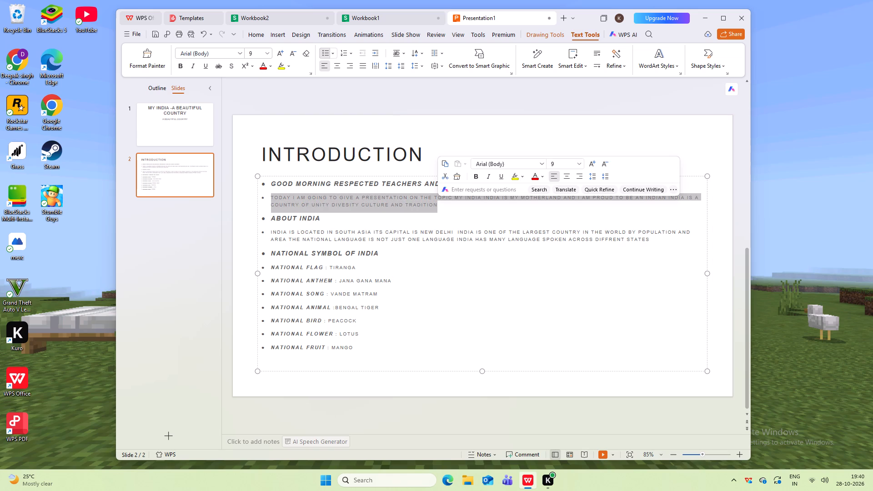
{"action": "left_click", "coordinate": [594, 163]}
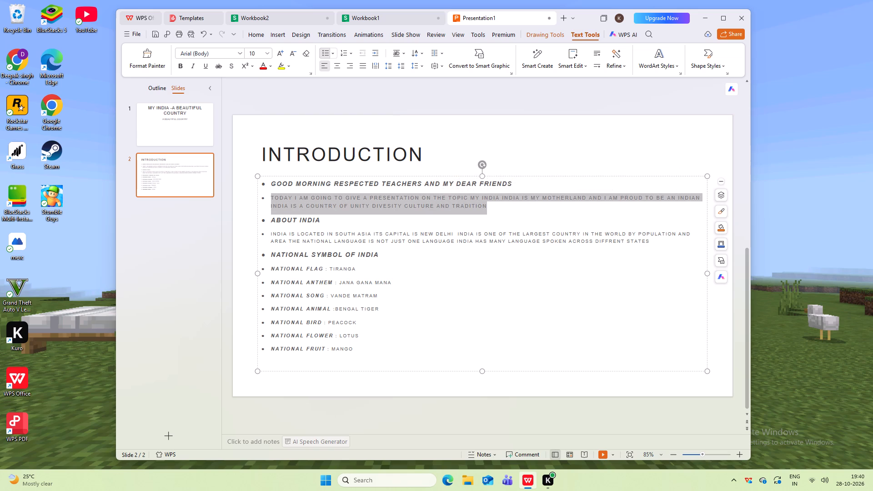
Make the paragraph under the "ABOUT INDIA" heading italic at font size 10.
{"action": "left_click_drag", "start_coordinate": [270, 234], "coordinate": [648, 232]}
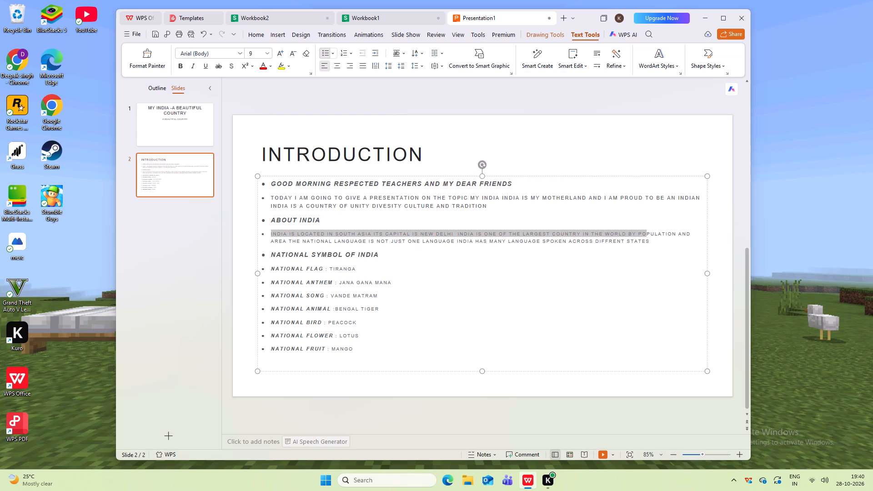
{"action": "left_click_drag", "start_coordinate": [648, 232], "coordinate": [676, 238]}
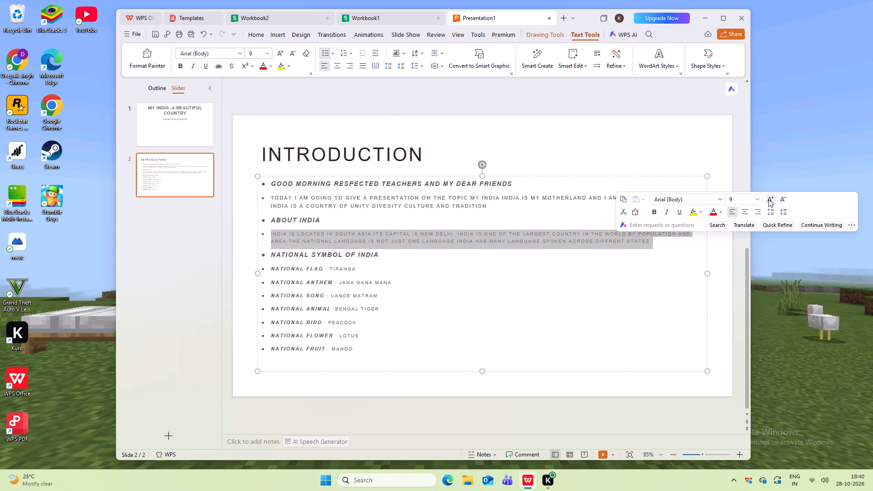
{"action": "left_click", "coordinate": [768, 199]}
{"action": "left_click", "coordinate": [669, 215]}
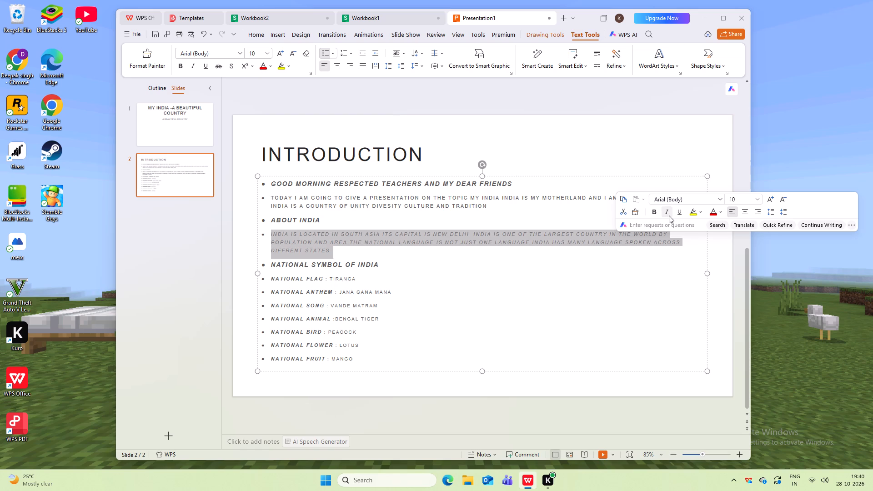
{"action": "left_click", "coordinate": [472, 222]}
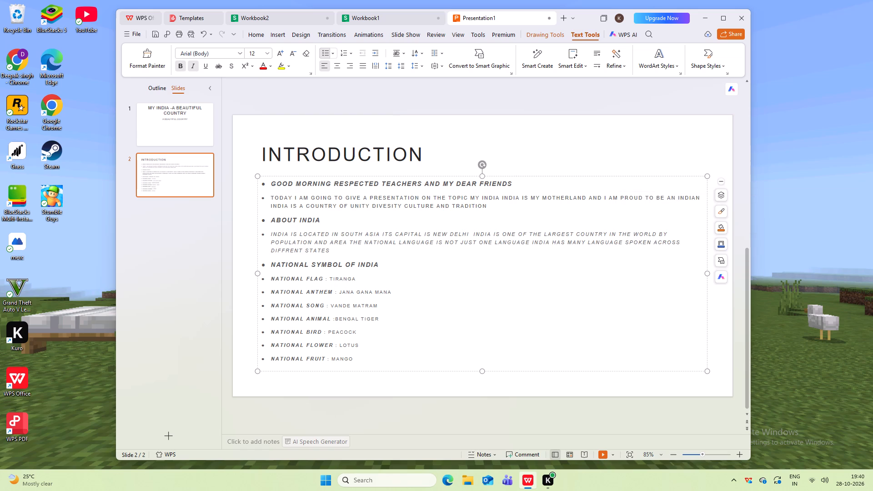
Make the paragraph starting "TODAY I AM GOING TO GIVE A PRESENTATION" italic.
{"action": "left_click_drag", "start_coordinate": [270, 197], "coordinate": [402, 200]}
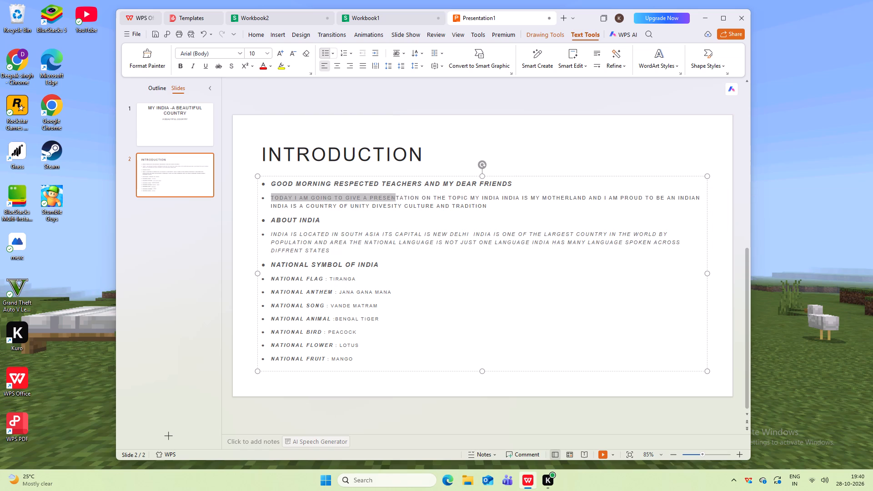
{"action": "left_click_drag", "start_coordinate": [402, 200], "coordinate": [510, 201]}
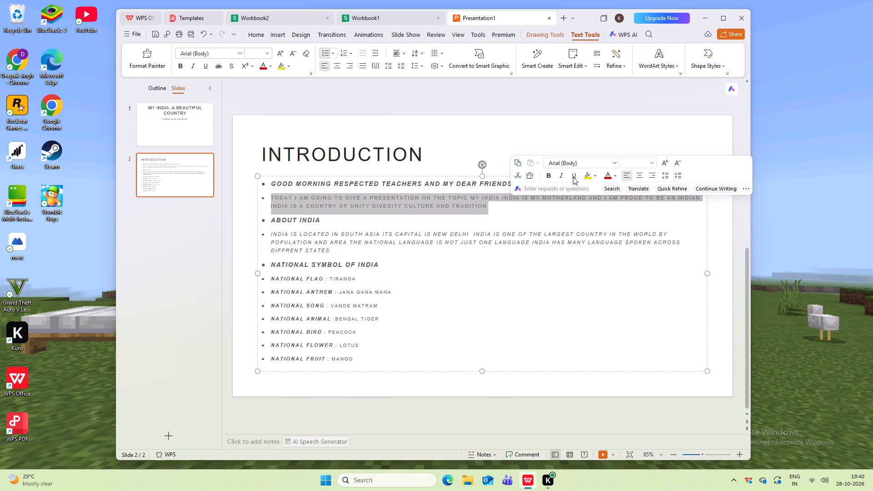
{"action": "left_click", "coordinate": [562, 175]}
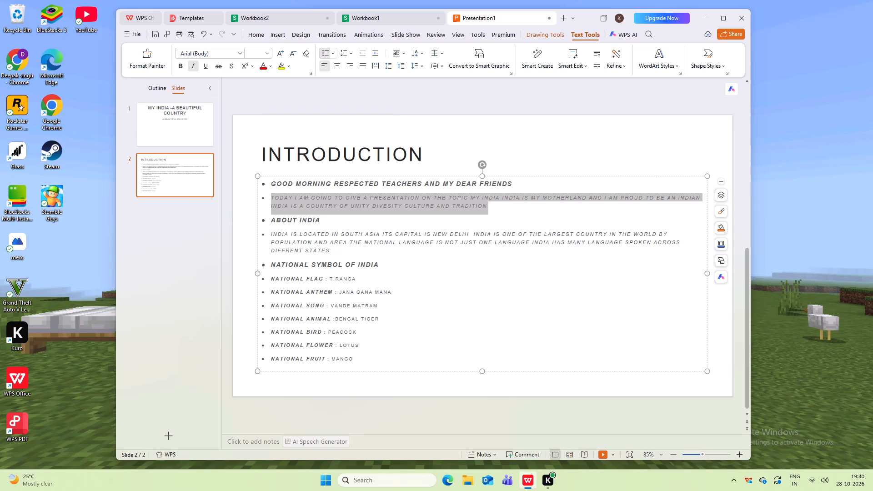
Make the flag and anthem values "TIRANGA" and "JANA GANA MANA" italic at font size 10.
{"action": "left_click_drag", "start_coordinate": [329, 276], "coordinate": [358, 276]}
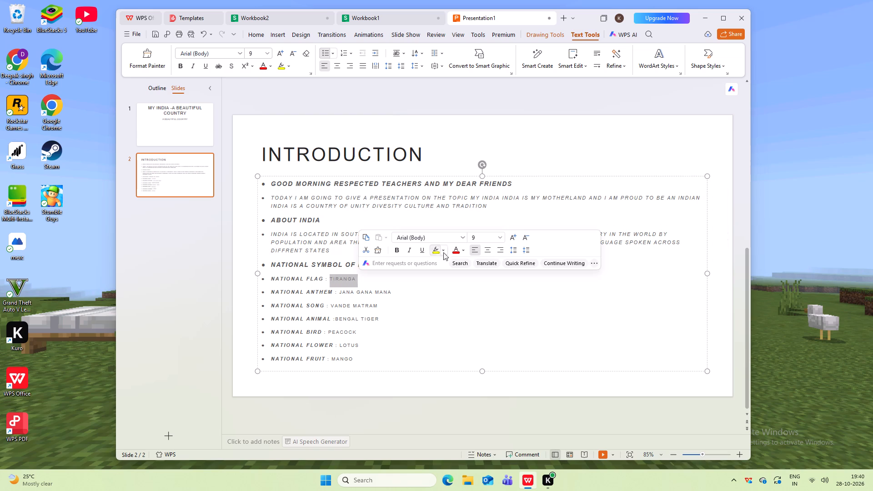
{"action": "left_click", "coordinate": [407, 249]}
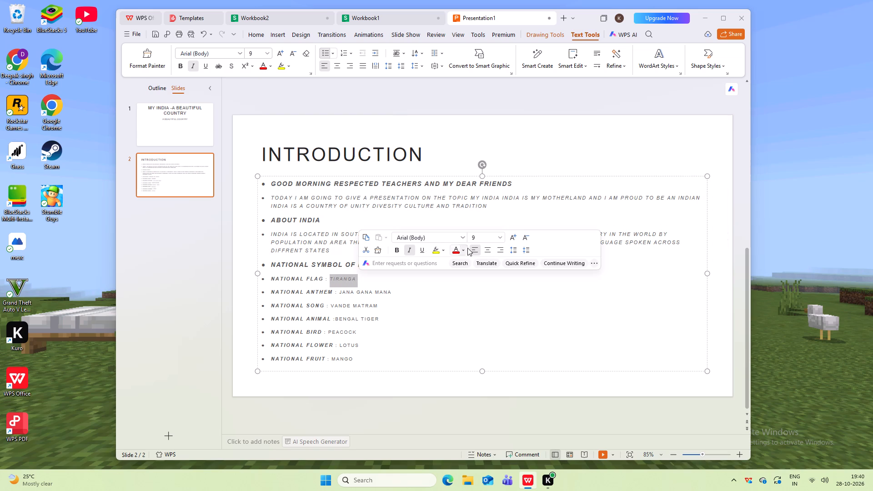
{"action": "left_click", "coordinate": [510, 236]}
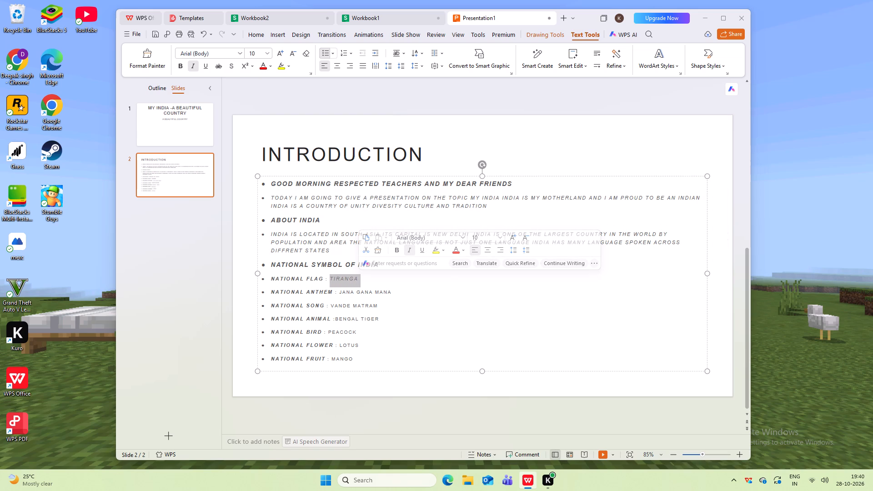
{"action": "left_click_drag", "start_coordinate": [342, 292], "coordinate": [356, 292]}
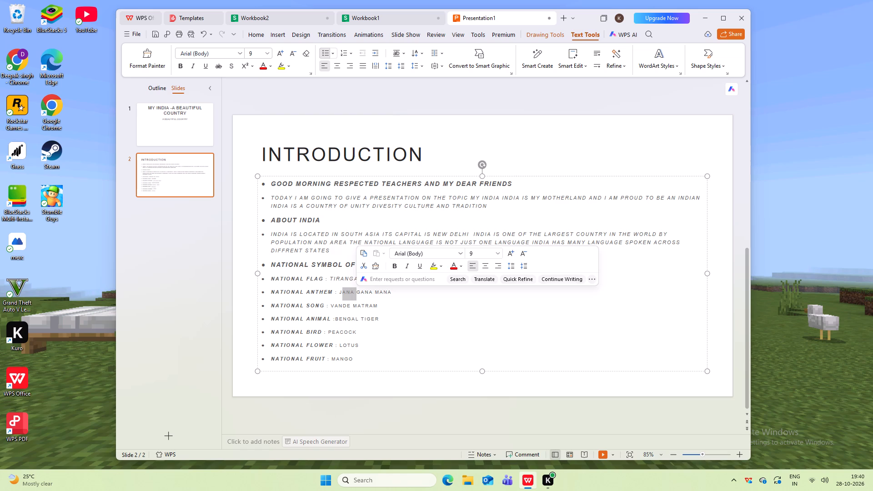
{"action": "left_click", "coordinate": [395, 300]}
{"action": "left_click_drag", "start_coordinate": [339, 291], "coordinate": [392, 291]}
{"action": "left_click", "coordinate": [441, 265]}
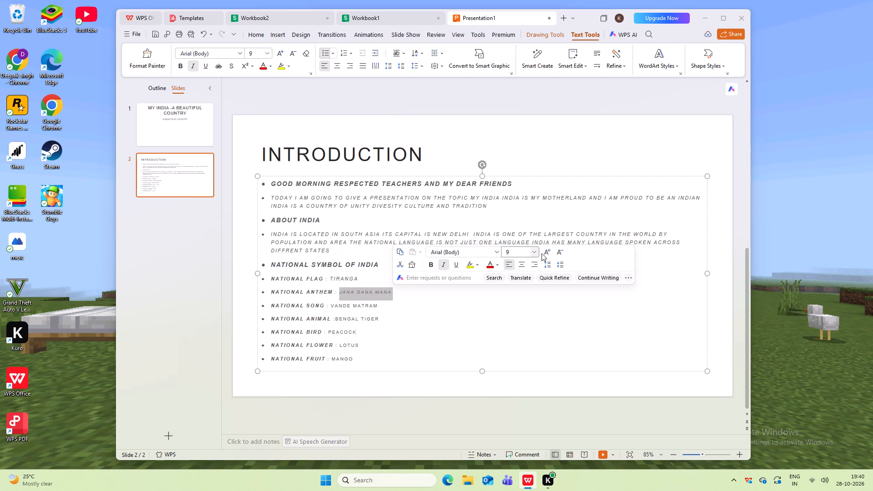
{"action": "left_click", "coordinate": [548, 251]}
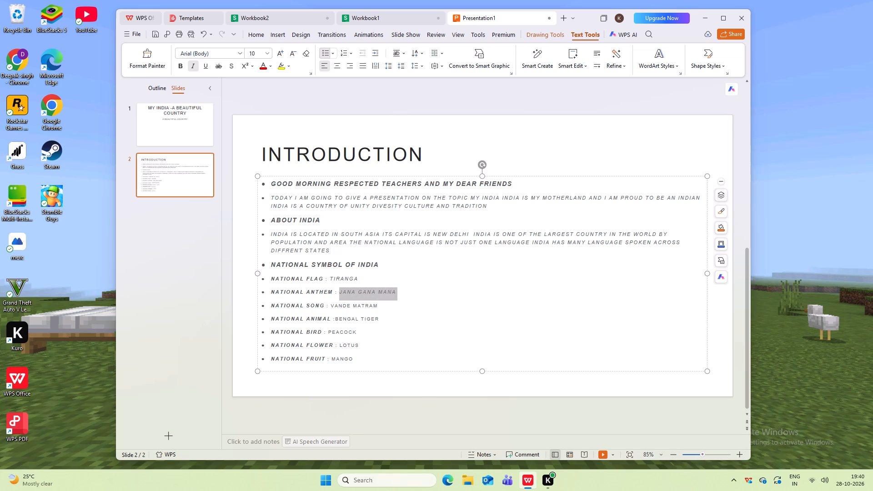
Make the song and animal values "VANDE MATRAM" and "BENGAL TIGER" italic at font size 10.
{"action": "left_click_drag", "start_coordinate": [329, 306], "coordinate": [383, 305]}
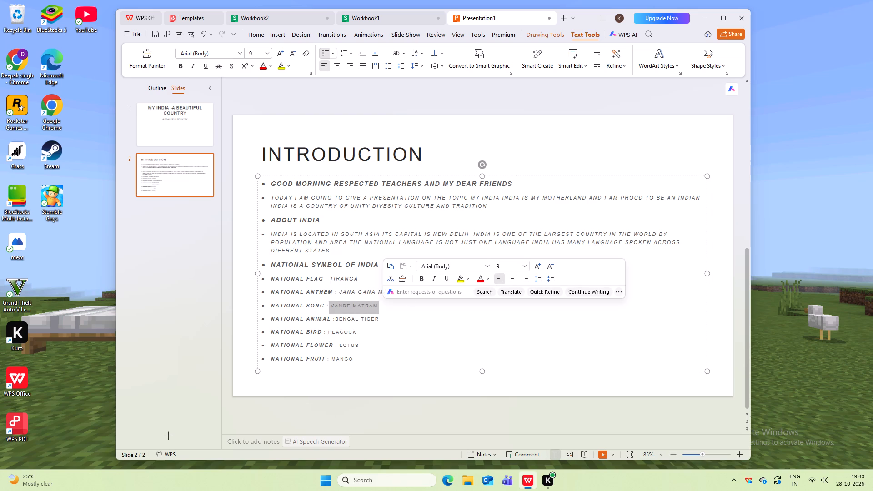
{"action": "left_click", "coordinate": [432, 277]}
{"action": "left_click", "coordinate": [540, 265]}
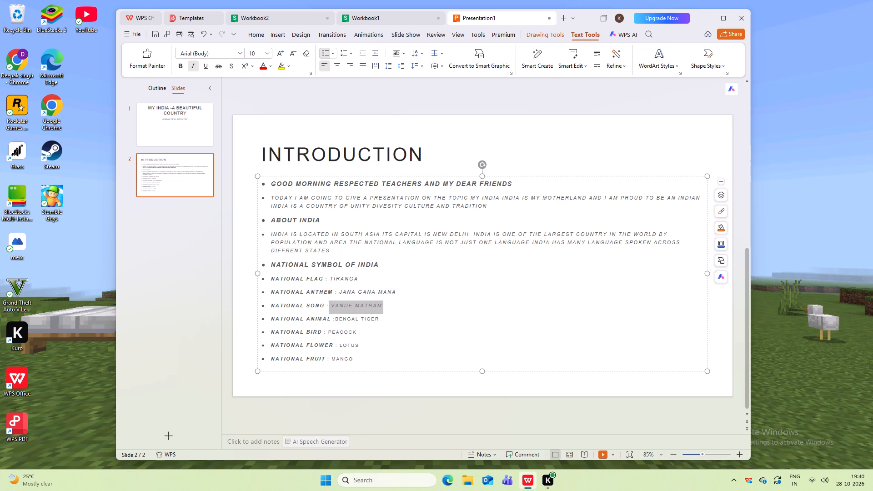
{"action": "left_click_drag", "start_coordinate": [334, 319], "coordinate": [384, 318]}
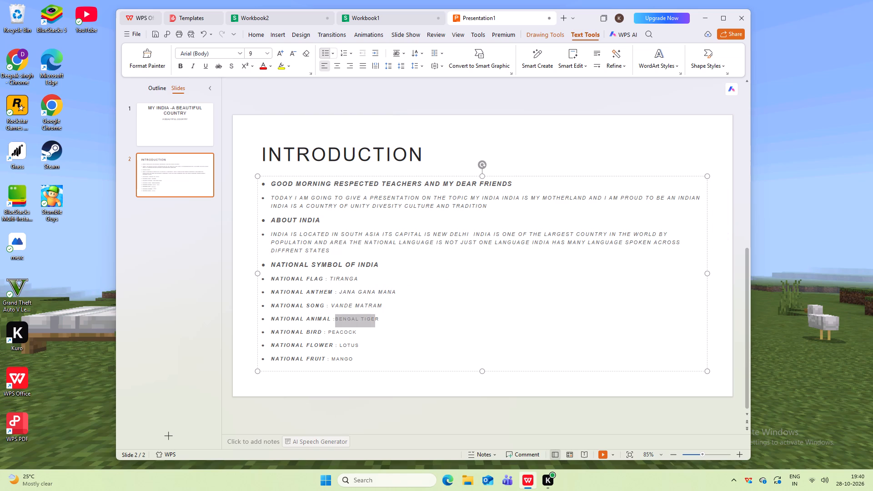
{"action": "left_click_drag", "start_coordinate": [384, 318], "coordinate": [391, 318]}
{"action": "left_click", "coordinate": [442, 294]}
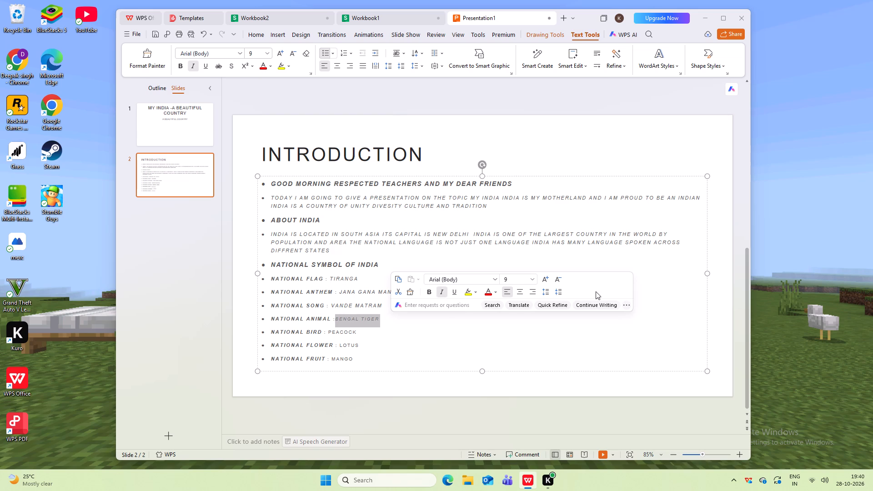
{"action": "left_click", "coordinate": [547, 276]}
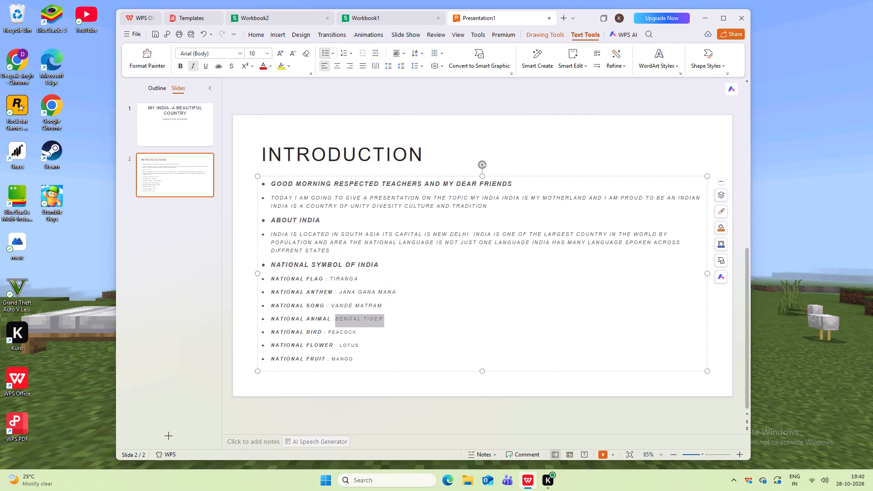
Make the bird and flower values "PEACOCK" and "LOTUS" italic at font size 10.
{"action": "left_click_drag", "start_coordinate": [328, 334], "coordinate": [357, 333]}
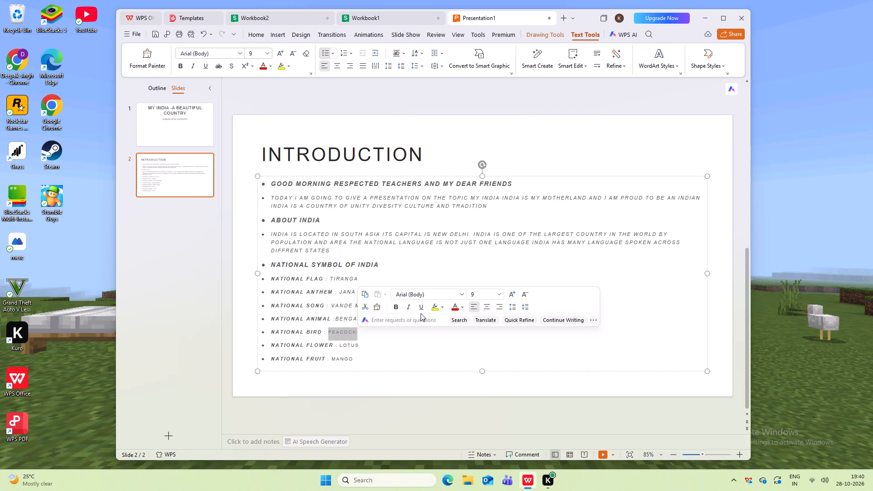
{"action": "left_click", "coordinate": [413, 309]}
{"action": "left_click", "coordinate": [513, 293]}
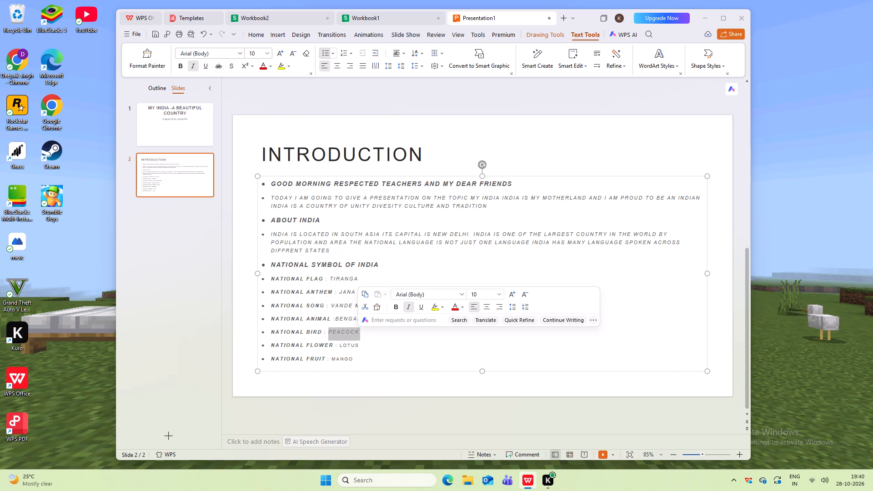
{"action": "left_click_drag", "start_coordinate": [339, 344], "coordinate": [366, 344]}
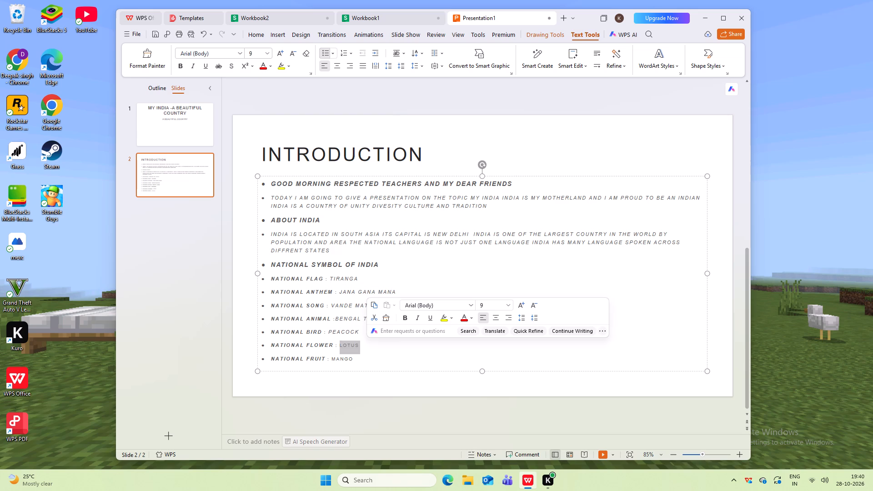
{"action": "left_click", "coordinate": [416, 321]}
{"action": "left_click", "coordinate": [523, 308]}
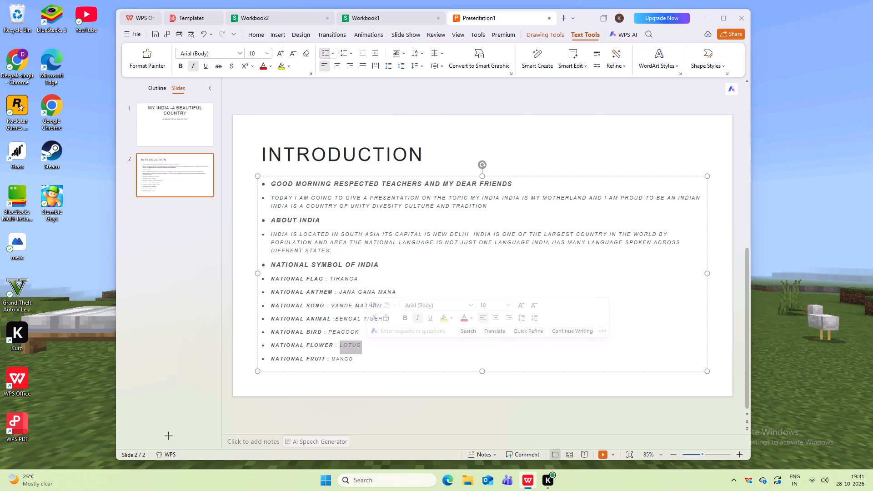
Make the fruit value "MANGO" in the last bullet italic at font size 10.
{"action": "left_click_drag", "start_coordinate": [331, 360], "coordinate": [351, 360]}
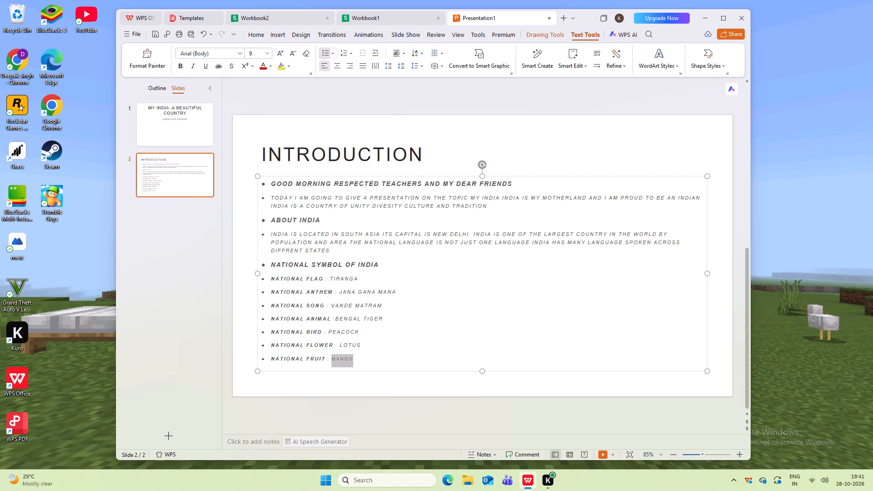
{"action": "left_click_drag", "start_coordinate": [351, 360], "coordinate": [354, 360]}
{"action": "left_click", "coordinate": [401, 334]}
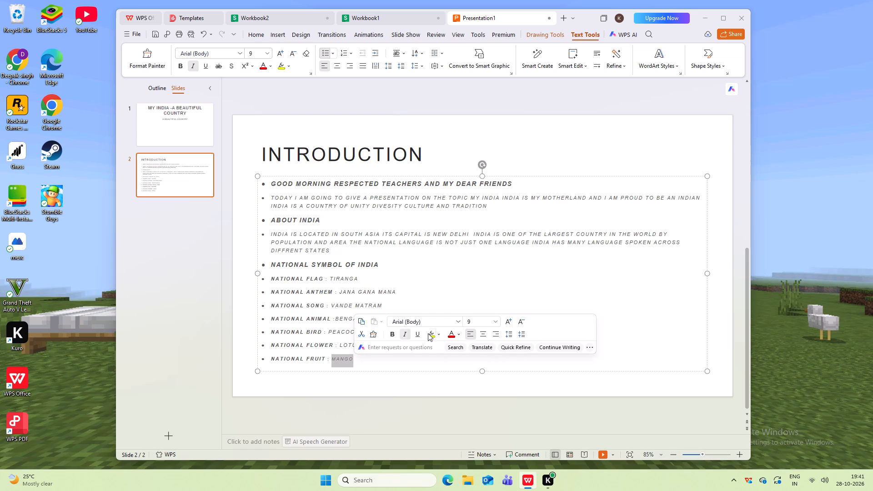
{"action": "left_click", "coordinate": [510, 316]}
{"action": "left_click", "coordinate": [434, 359]}
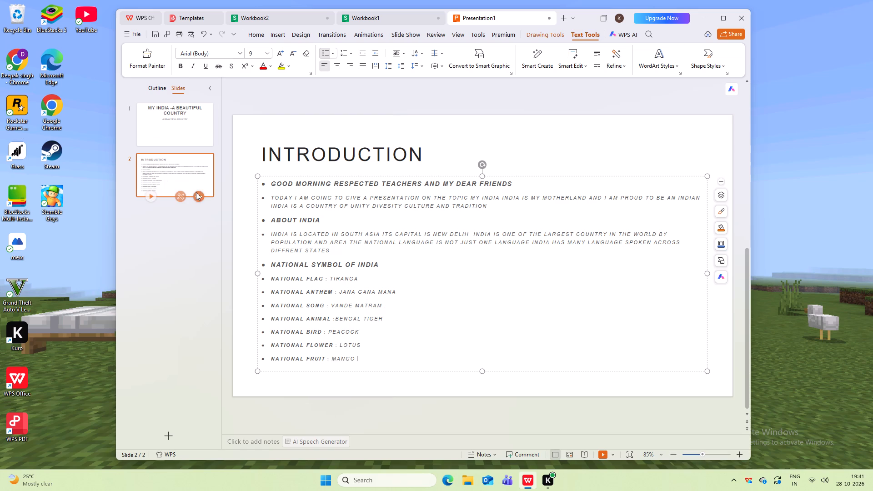
Add a new slide with title and text placeholders after the introduction slide.
{"action": "left_click", "coordinate": [196, 194]}
{"action": "left_click", "coordinate": [205, 212]}
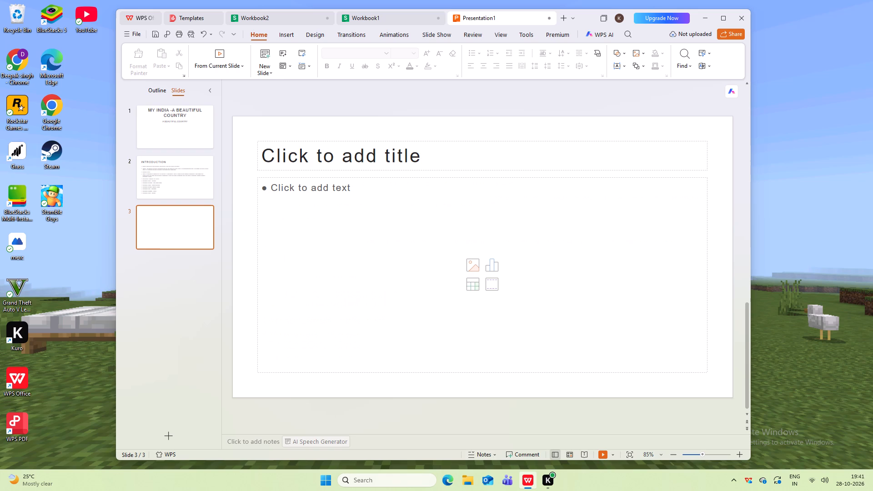
Enter "CULTURE AND TRADITIONS" as the title of the third slide.
{"action": "left_click", "coordinate": [305, 160]}
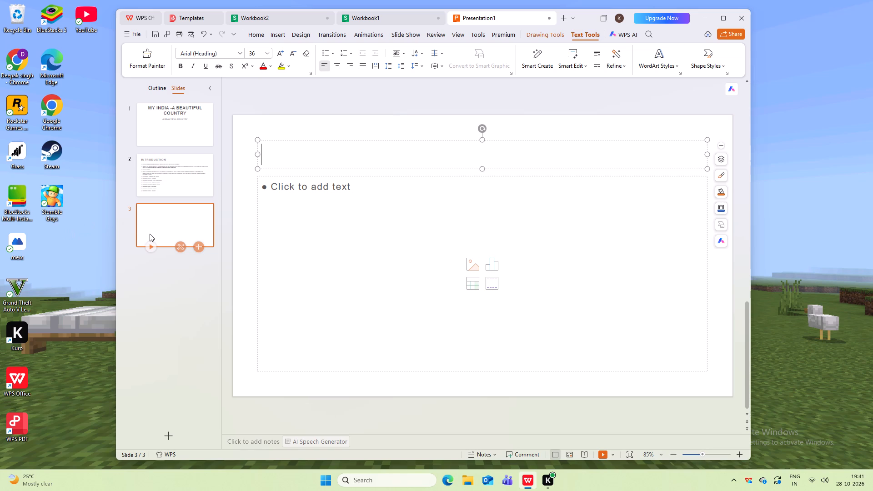
{"action": "type", "text": "CUL"}
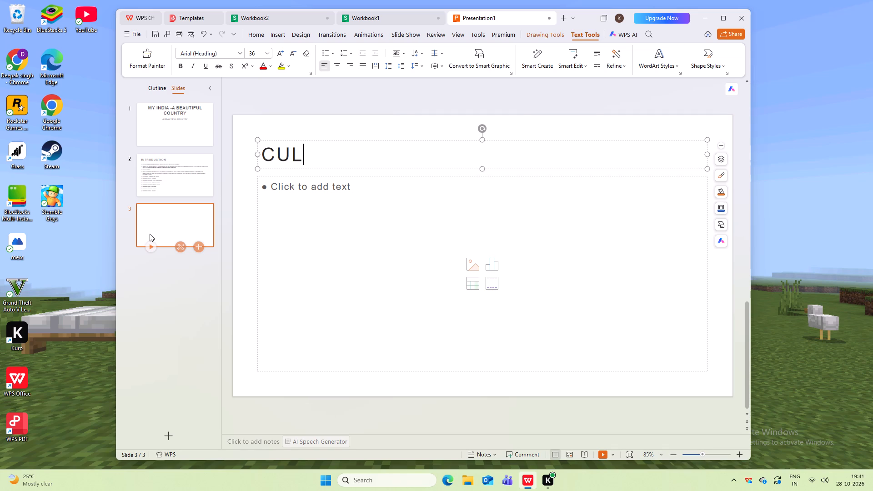
{"action": "type", "text": "TURE"}
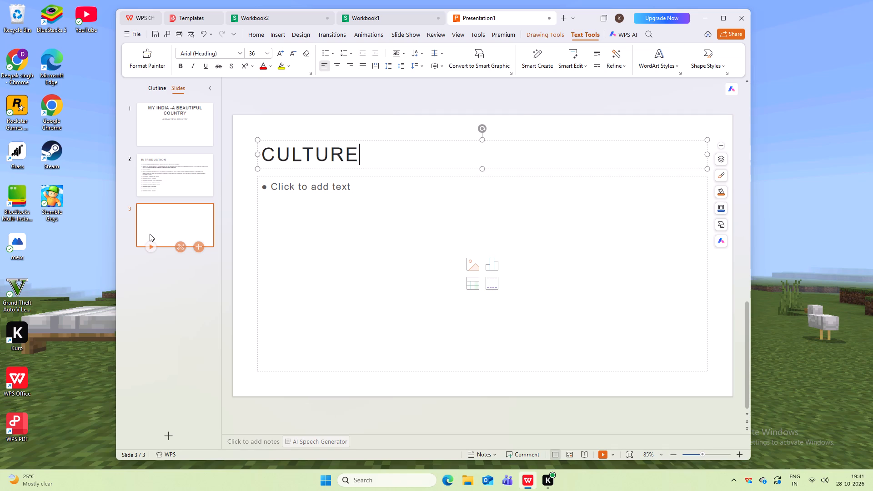
{"action": "key", "text": "space"}
{"action": "type", "text": "AND TRA"}
{"action": "type", "text": "DI"}
{"action": "type", "text": "TIONAL"}
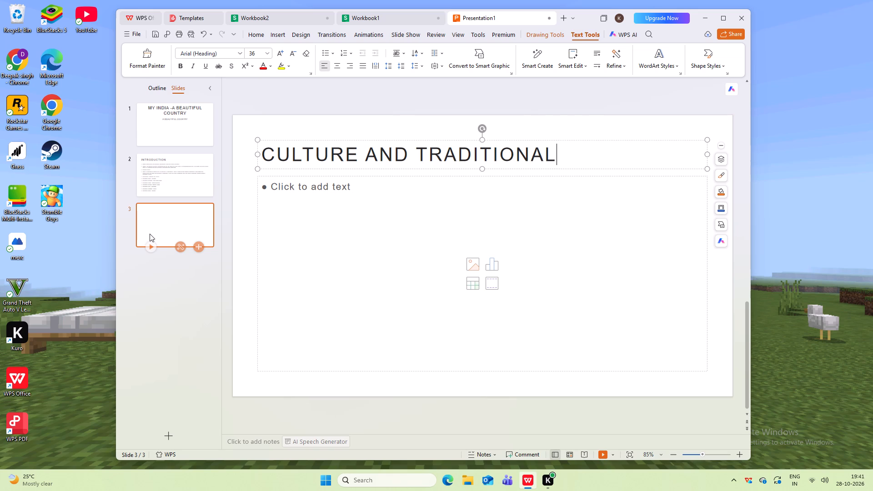
{"action": "key", "text": "BackSpace"}
{"action": "key", "text": "BackSpace"}
{"action": "key", "text": "s"}
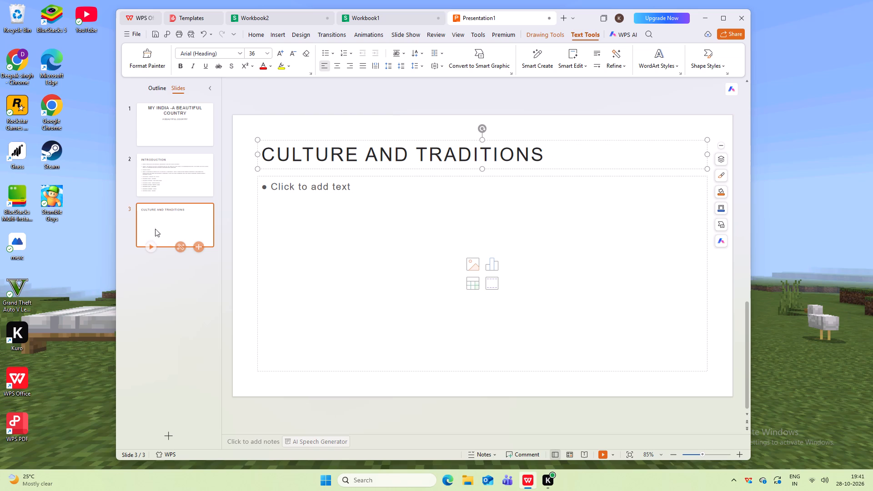
Begin the first body bullet of the third slide with "INDIA IS FAMOUS FOR ITS RICE CULTURE AND TRADITIONS PEOPLE".
{"action": "left_click", "coordinate": [306, 190]}
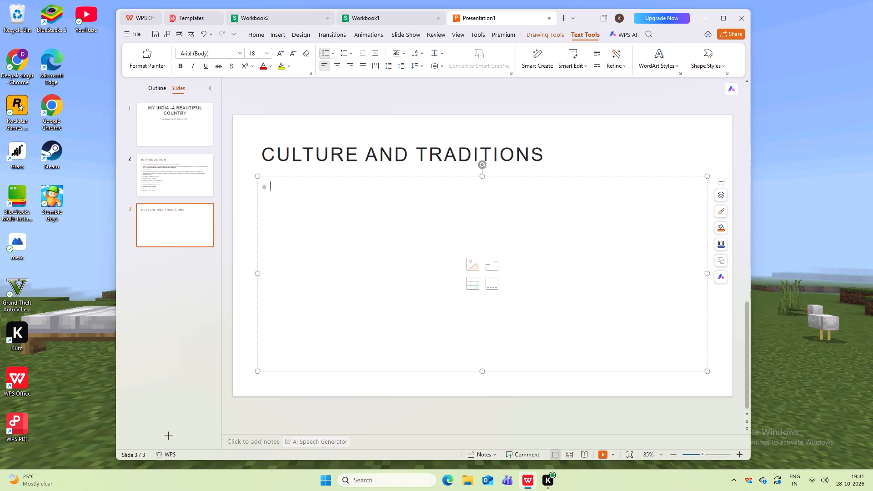
{"action": "type", "text": "INDIA IS FAMOUS"}
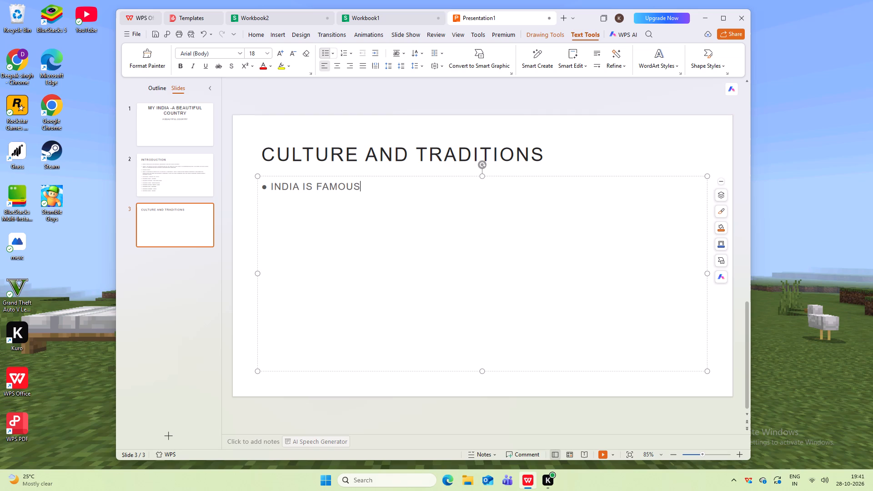
{"action": "key", "text": "space"}
{"action": "type", "text": "FOR"}
{"action": "key", "text": "space"}
{"action": "type", "text": "ITS"}
{"action": "key", "text": "space"}
{"action": "type", "text": "RICE CU"}
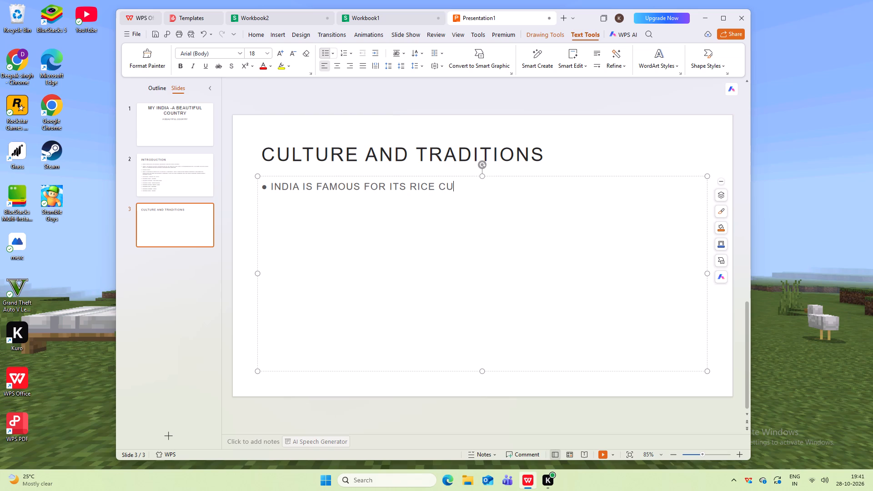
{"action": "key", "text": "l"}
{"action": "type", "text": "TURE AND"}
{"action": "key", "text": "space"}
{"action": "type", "text": "TRAD"}
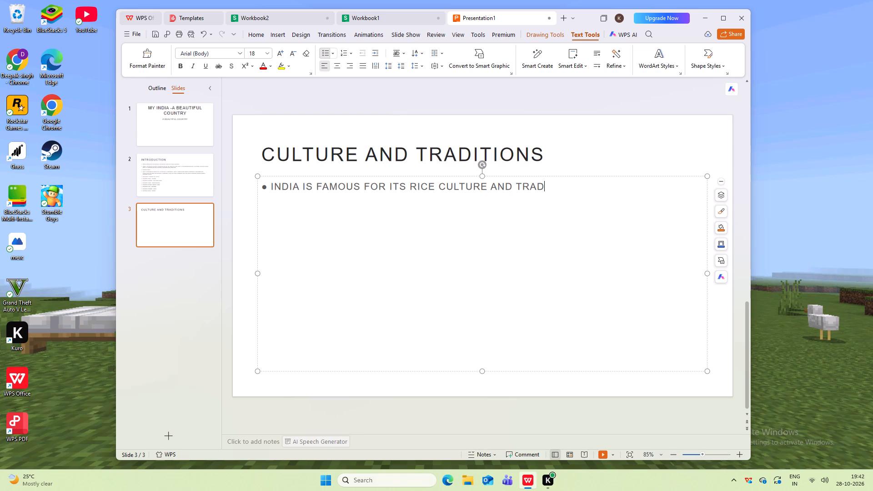
{"action": "type", "text": "ITI"}
{"action": "type", "text": "ONS PEOPLE"}
Continue the first bullet with "CELEBRATE FESTIVALS LIKE DIWALI HOLI EID CHRISTMAS AND BAISAKHI".
{"action": "key", "text": "space"}
{"action": "type", "text": "CELE"}
{"action": "type", "text": "BRATE"}
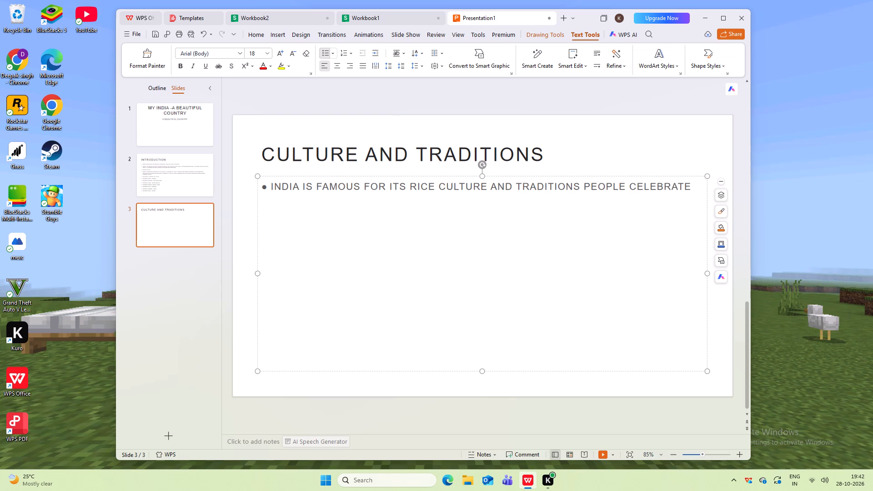
{"action": "key", "text": "space"}
{"action": "type", "text": "FES"}
{"action": "type", "text": "TIVALS"}
{"action": "key", "text": "space"}
{"action": "type", "text": "LIKE"}
{"action": "key", "text": "space"}
{"action": "type", "text": "DIWALI"}
{"action": "key", "text": "space"}
{"action": "type", "text": "HOLI"}
{"action": "key", "text": "space"}
{"action": "type", "text": "EID"}
{"action": "key", "text": "space"}
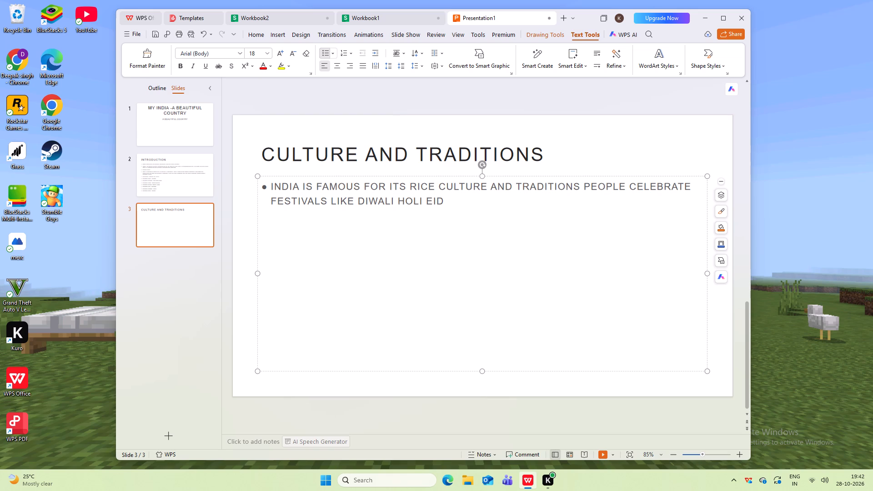
{"action": "type", "text": "CHRI"}
{"action": "type", "text": "STMAS"}
{"action": "key", "text": "space"}
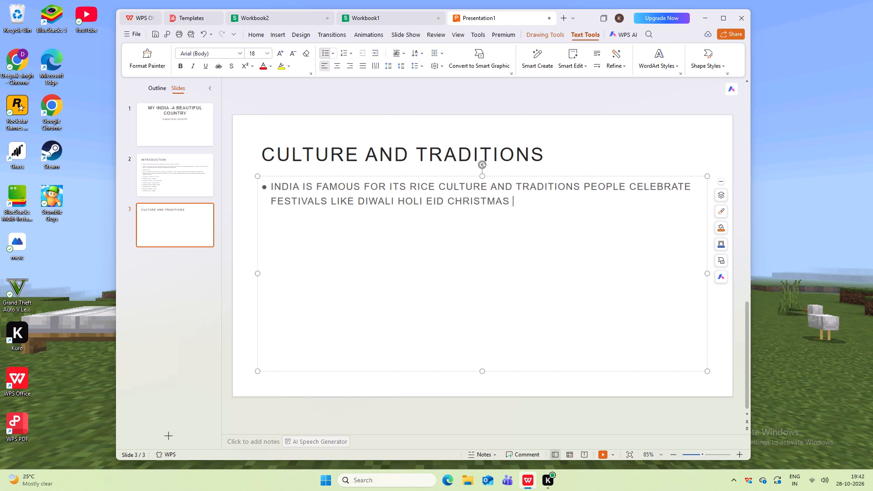
{"action": "type", "text": "AND"}
{"action": "key", "text": "space"}
{"action": "type", "text": "BAIS"}
{"action": "type", "text": "AKHI"}
{"action": "key", "text": "space"}
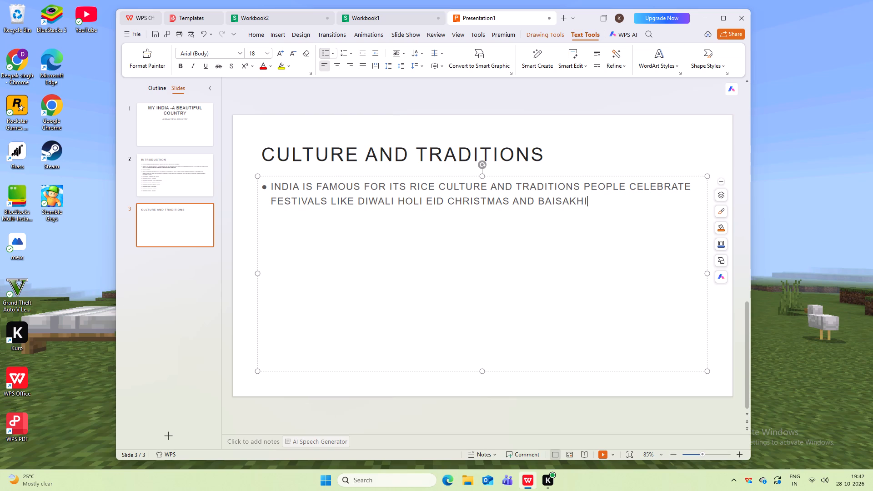
Complete the first bullet with "DIFFERENT RELIGIONS AND COMMUNITIES LIVE TOGETHER WITH LOVE RESPACT".
{"action": "type", "text": "DIFF"}
{"action": "type", "text": "ERENT"}
{"action": "key", "text": "space"}
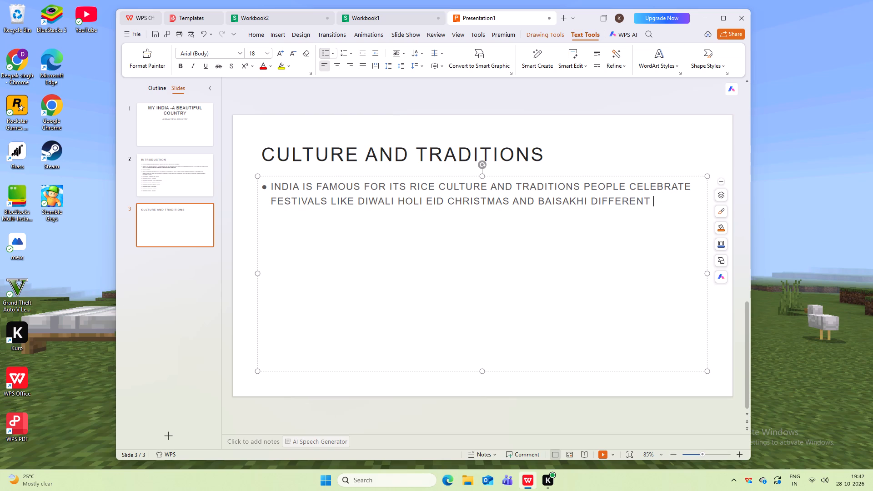
{"action": "type", "text": "RE"}
{"action": "type", "text": "LIGION"}
{"action": "key", "text": "s"}
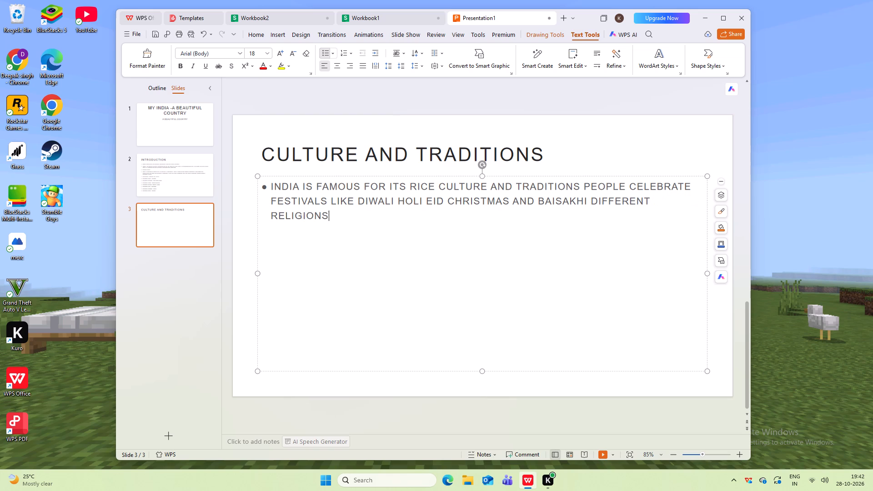
{"action": "key", "text": "space"}
{"action": "type", "text": "AND"}
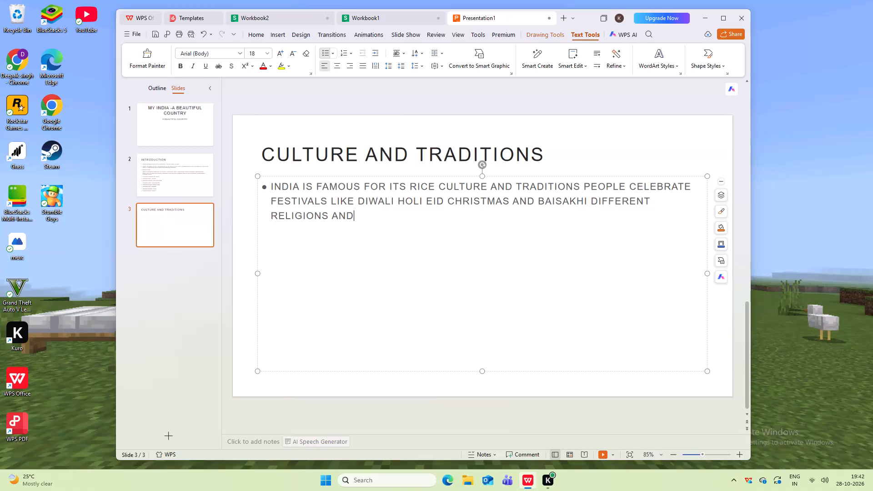
{"action": "key", "text": "space"}
{"action": "type", "text": "CO"}
{"action": "type", "text": "MMU"}
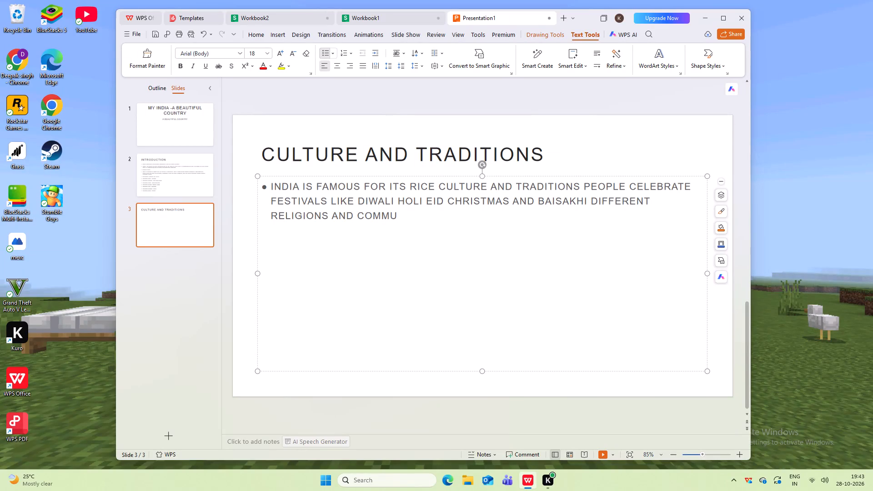
{"action": "type", "text": "NIT"}
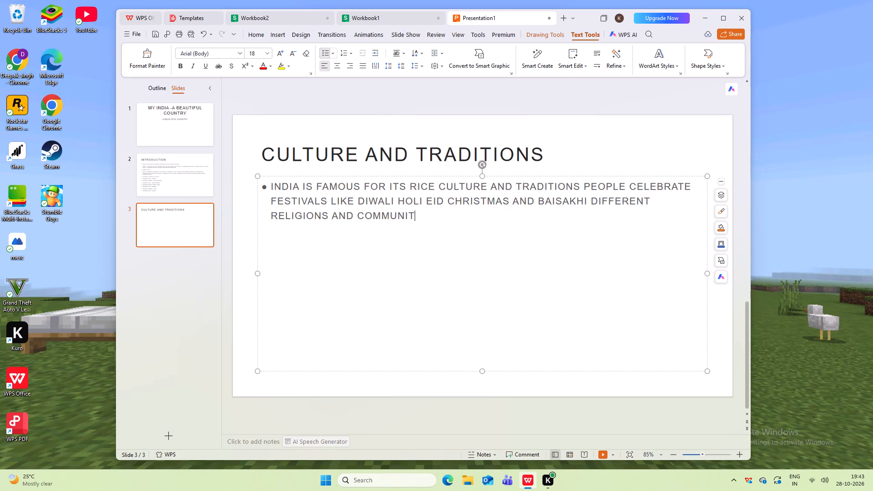
{"action": "type", "text": "IES"}
{"action": "key", "text": "space"}
{"action": "type", "text": "LIVE"}
{"action": "key", "text": "space"}
{"action": "type", "text": "TOGE"}
{"action": "type", "text": "THER WITH"}
{"action": "key", "text": "space"}
{"action": "type", "text": "LOVE"}
{"action": "key", "text": "space"}
{"action": "type", "text": "RESPA"}
{"action": "type", "text": "CT"}
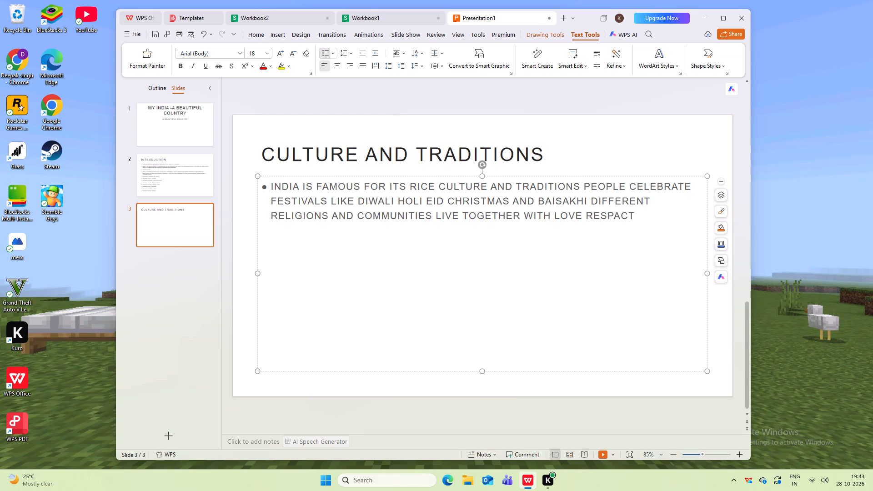
Add a second bullet reading "FAMOUS PLACES IN INDIA" below the culture paragraph.
{"action": "key", "text": "Return"}
{"action": "type", "text": "FAMOUS"}
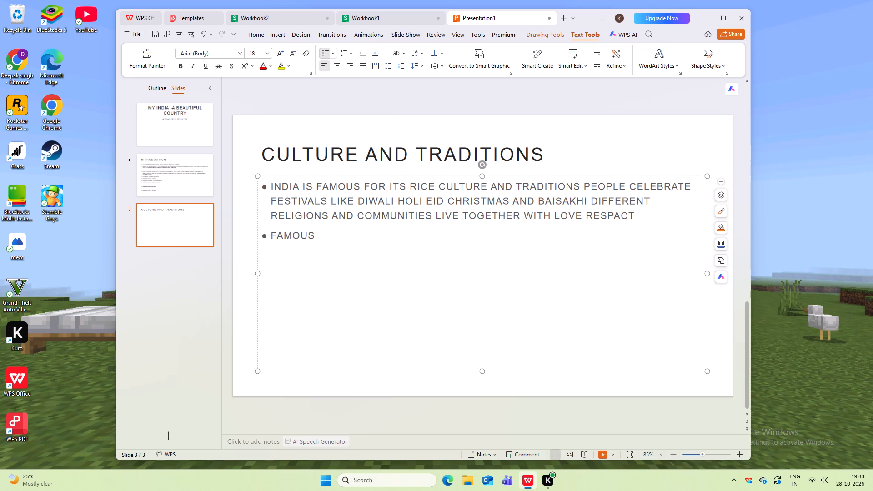
{"action": "key", "text": "space"}
{"action": "type", "text": "PLACES"}
{"action": "key", "text": "space"}
{"action": "type", "text": "IN INDIA"}
{"action": "key", "text": "space"}
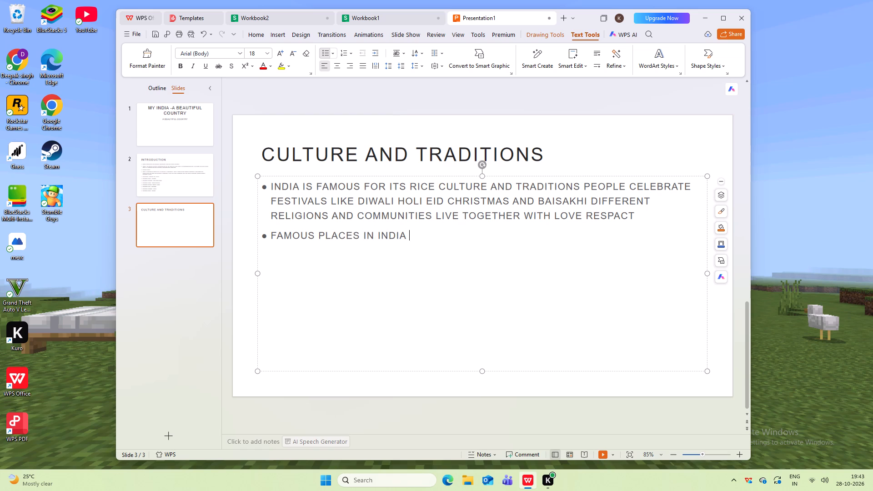
Start a third bullet below "FAMOUS PLACES IN INDIA" with "INDIA HAS MANY BEUTIFUL AND HISTORICAL PLACES".
{"action": "key", "text": "Return"}
{"action": "type", "text": "INDIA"}
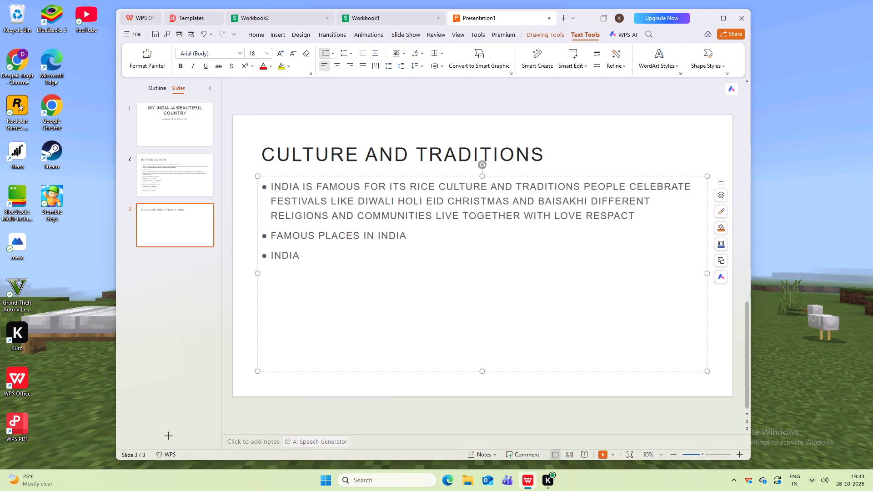
{"action": "key", "text": "space"}
{"action": "type", "text": "HAS"}
{"action": "key", "text": "space"}
{"action": "type", "text": "MANY"}
{"action": "key", "text": "space"}
{"action": "type", "text": "BEUT"}
{"action": "type", "text": "IFUL AND"}
{"action": "key", "text": "space"}
{"action": "type", "text": "HIST"}
{"action": "type", "text": "ORICAL"}
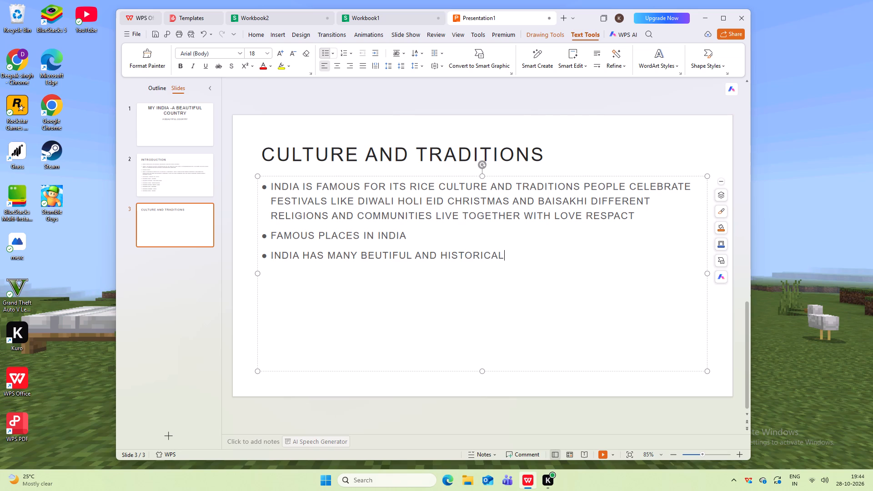
{"action": "key", "text": "space"}
{"action": "type", "text": "PLACES"}
{"action": "key", "text": "space"}
Continue the third bullet with "SUCH AS THE TAJ MAHAL RED FORT INDIA GATE GOLDEN TEMPLE".
{"action": "type", "text": "SUCH"}
{"action": "key", "text": "space"}
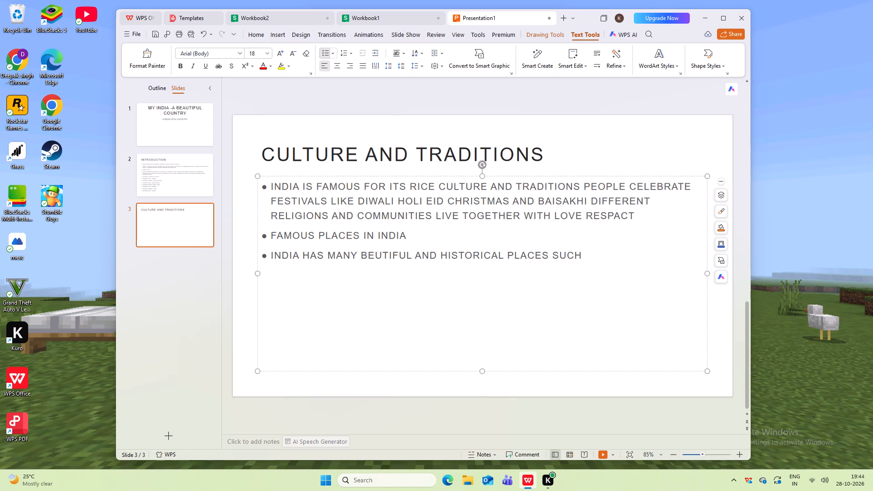
{"action": "type", "text": "AS"}
{"action": "key", "text": "space"}
{"action": "type", "text": "THE"}
{"action": "key", "text": "space"}
{"action": "type", "text": "TAJ M"}
{"action": "type", "text": "AHAL"}
{"action": "key", "text": "space"}
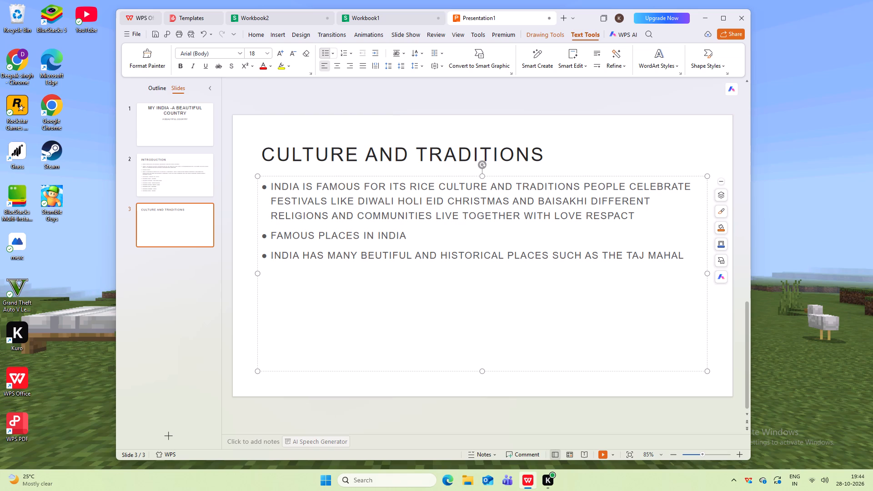
{"action": "type", "text": "RED FORT"}
{"action": "key", "text": "space"}
{"action": "type", "text": "INDIA"}
{"action": "key", "text": "space"}
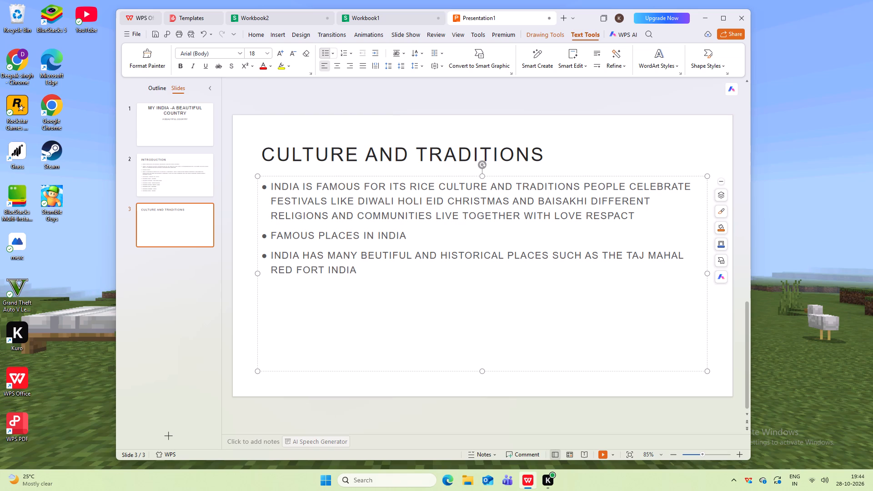
{"action": "type", "text": "GATE"}
{"action": "key", "text": "space"}
{"action": "key", "text": "d"}
{"action": "key", "text": "BackSpace"}
{"action": "type", "text": "GOLDEN TEMPLE"}
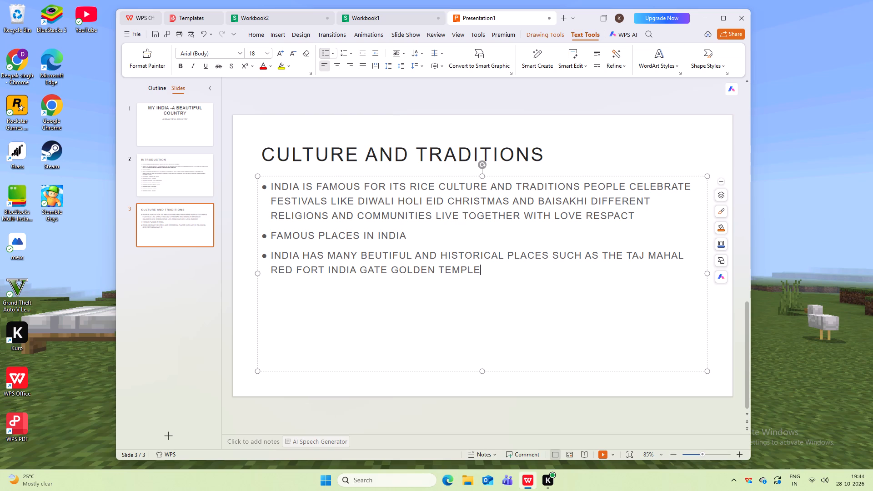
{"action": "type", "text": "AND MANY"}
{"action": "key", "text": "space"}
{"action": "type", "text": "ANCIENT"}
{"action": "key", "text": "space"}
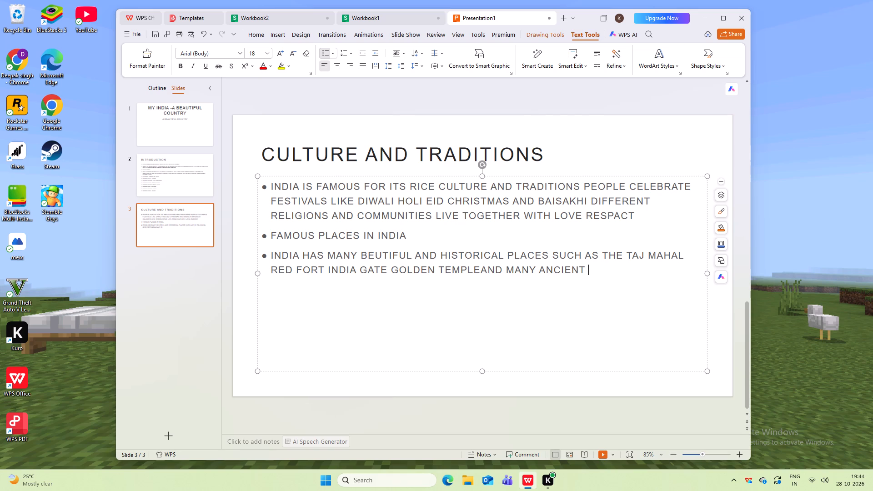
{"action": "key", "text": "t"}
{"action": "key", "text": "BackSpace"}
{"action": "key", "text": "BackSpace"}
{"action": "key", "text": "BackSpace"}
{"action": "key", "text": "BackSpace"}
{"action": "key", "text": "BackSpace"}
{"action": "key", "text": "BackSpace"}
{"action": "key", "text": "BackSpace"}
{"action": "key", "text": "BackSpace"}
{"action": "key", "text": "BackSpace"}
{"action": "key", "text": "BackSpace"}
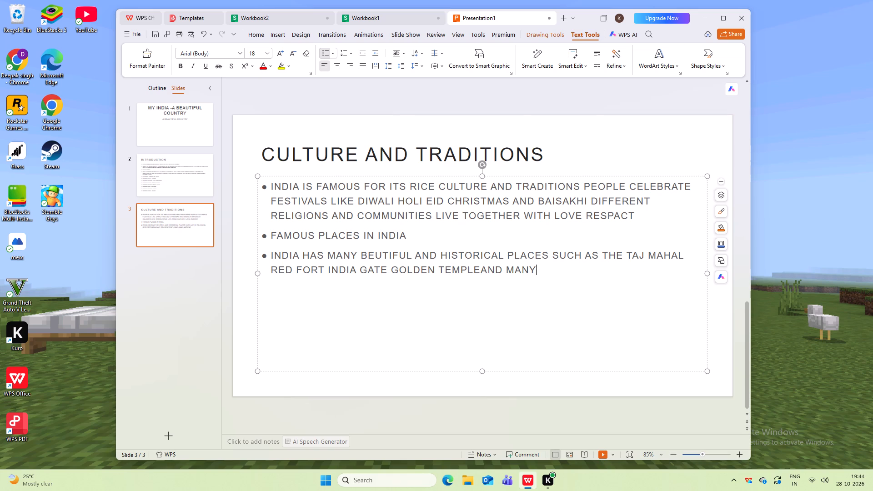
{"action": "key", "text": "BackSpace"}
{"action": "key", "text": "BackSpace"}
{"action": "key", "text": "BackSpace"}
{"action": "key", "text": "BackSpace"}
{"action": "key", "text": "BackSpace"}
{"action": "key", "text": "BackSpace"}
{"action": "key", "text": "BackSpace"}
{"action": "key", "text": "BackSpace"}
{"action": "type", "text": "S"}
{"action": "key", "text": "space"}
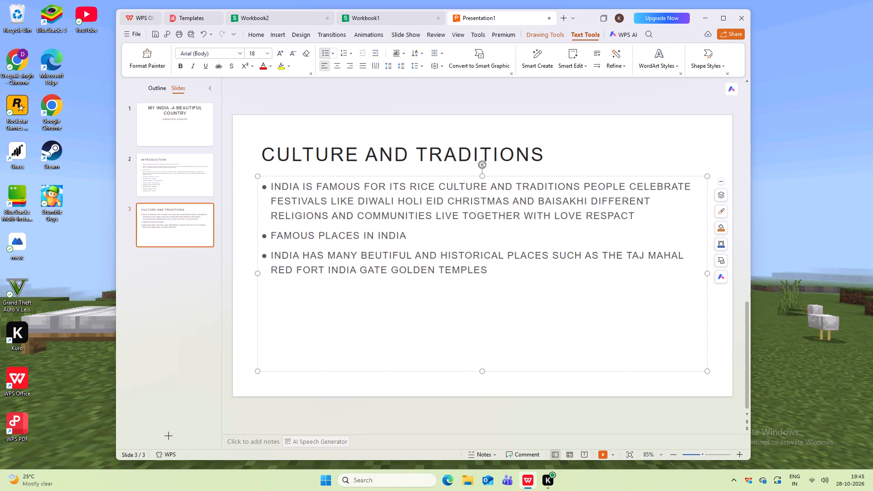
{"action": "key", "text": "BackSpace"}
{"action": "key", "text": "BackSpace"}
Continue the third bullet after "GOLDEN TEMPLE" with "AND MANY ANCIENT TEMPLES".
{"action": "key", "text": "space"}
{"action": "type", "text": "AMD"}
{"action": "key", "text": "BackSpace"}
{"action": "key", "text": "BackSpace"}
{"action": "type", "text": "ND"}
{"action": "key", "text": "space"}
{"action": "type", "text": "MANY"}
{"action": "key", "text": "space"}
{"action": "type", "text": "AN"}
{"action": "type", "text": "CIENT TE"}
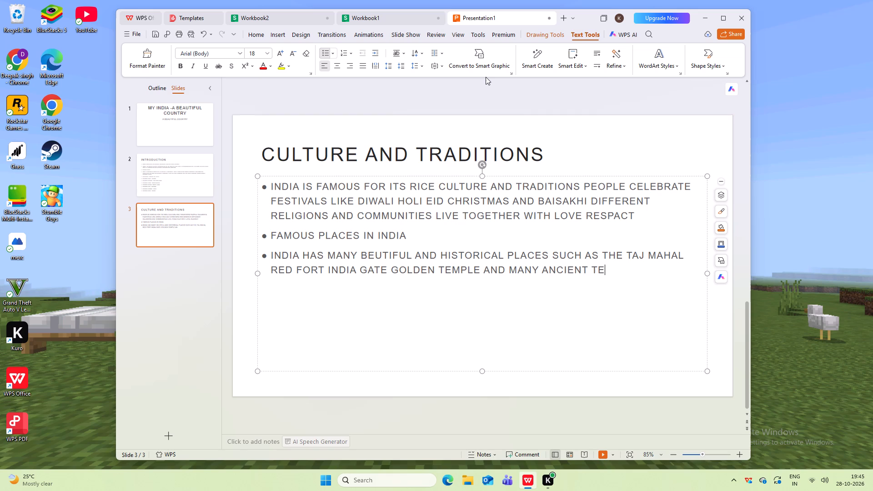
{"action": "type", "text": "MPLEWDS"}
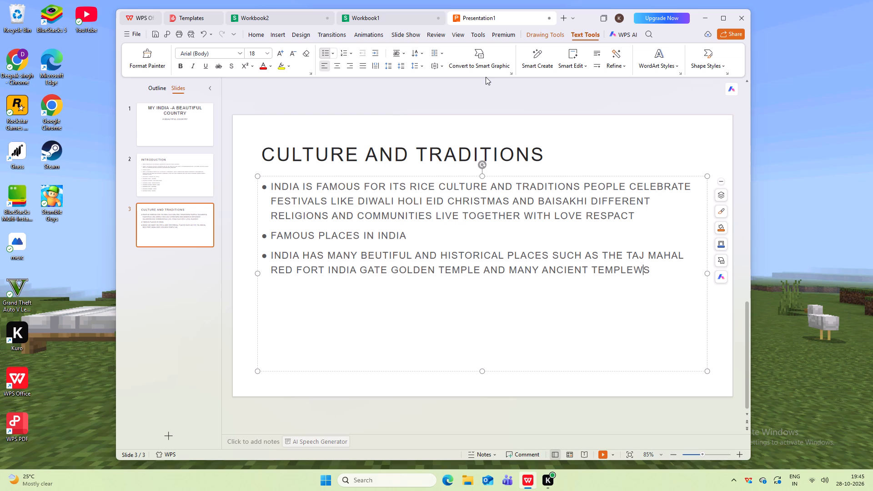
{"action": "key", "text": "BackSpace"}
{"action": "key", "text": "BackSpace"}
{"action": "key", "text": "BackSpace"}
{"action": "type", "text": "S"}
{"action": "key", "text": "space"}
Complete the third bullet with "THESE PLACES ATTRACT TOURIST FROM ALL OVER THE WORLD".
{"action": "type", "text": "THESE"}
{"action": "key", "text": "space"}
{"action": "type", "text": "PLACES"}
{"action": "key", "text": "space"}
{"action": "type", "text": "ATTRACT"}
{"action": "key", "text": "space"}
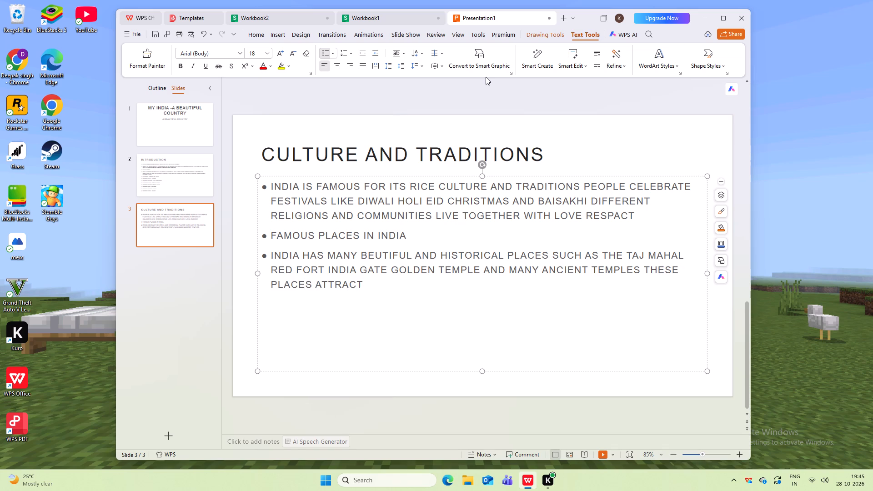
{"action": "type", "text": "TOURIST"}
{"action": "key", "text": "space"}
{"action": "type", "text": "FROM"}
{"action": "key", "text": "space"}
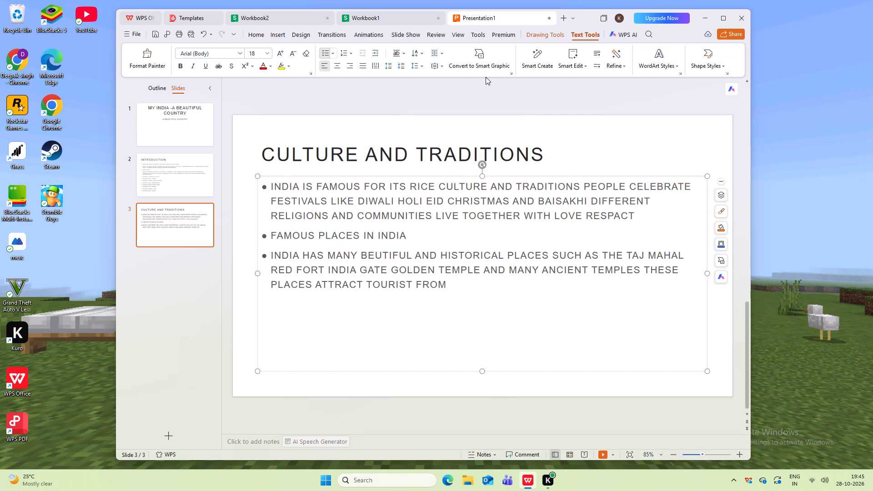
{"action": "type", "text": "ALL OVER"}
{"action": "key", "text": "space"}
{"action": "type", "text": "THE WOR"}
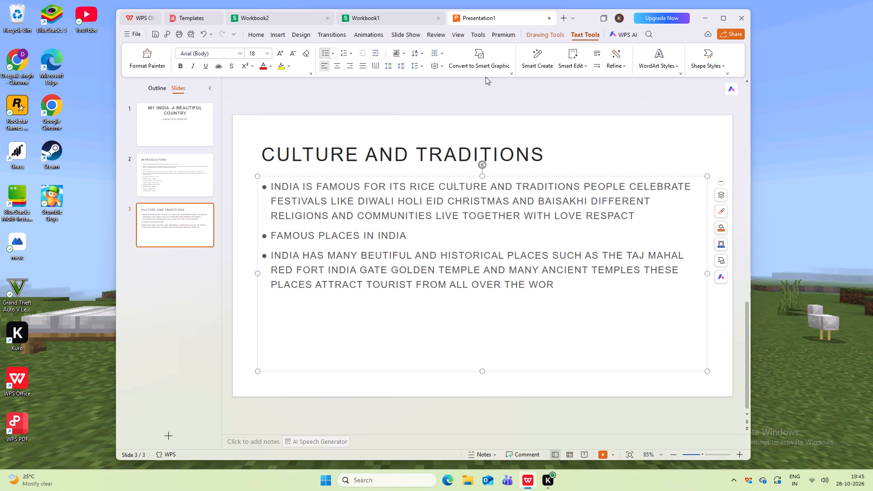
{"action": "type", "text": "LD"}
{"action": "key", "text": "space"}
Add a fourth bullet reading "NATIONAL FLAG" to the culture and traditions slide.
{"action": "key", "text": "Return"}
{"action": "type", "text": "NATIONAL"}
{"action": "key", "text": "space"}
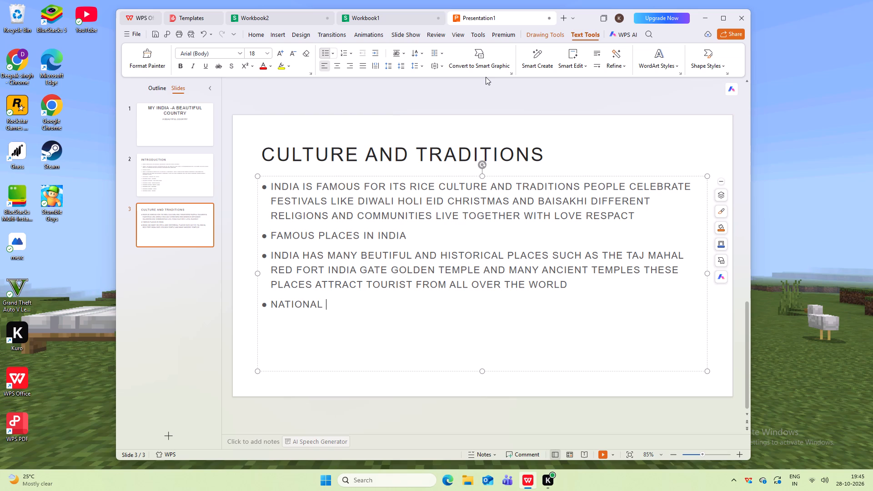
{"action": "type", "text": "FLAG"}
{"action": "key", "text": "space"}
Start a fifth bullet below "NATIONAL FLAG" with "THE INDIA NATIONAL FLAG IS CALLED THE TIRANGA".
{"action": "key", "text": "Return"}
{"action": "type", "text": "THE INDIA"}
{"action": "key", "text": "space"}
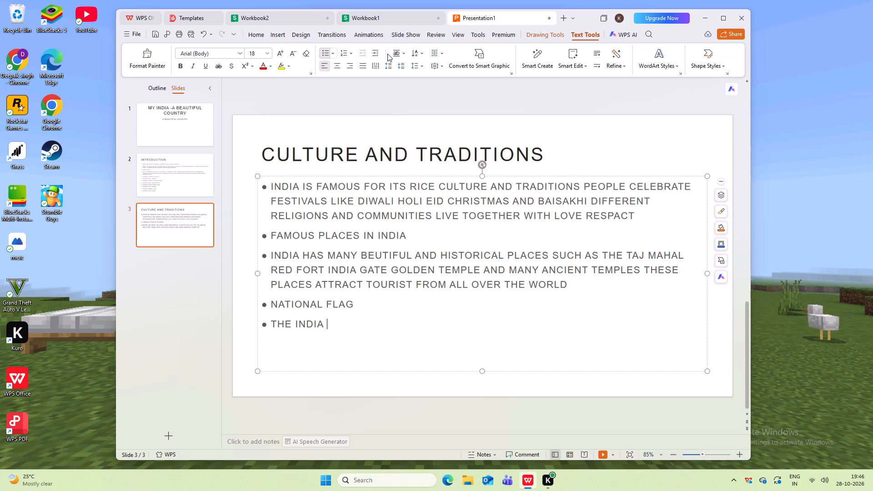
{"action": "type", "text": "NATIONAL"}
{"action": "key", "text": "space"}
{"action": "type", "text": "F;L"}
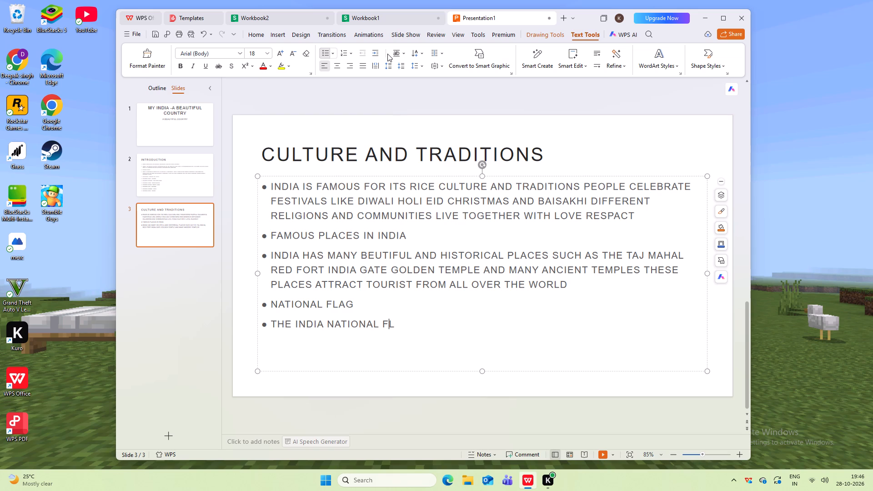
{"action": "key", "text": "BackSpace"}
{"action": "type", "text": "AG"}
{"action": "key", "text": "space"}
{"action": "type", "text": "IS"}
{"action": "key", "text": "space"}
{"action": "type", "text": "CALLED"}
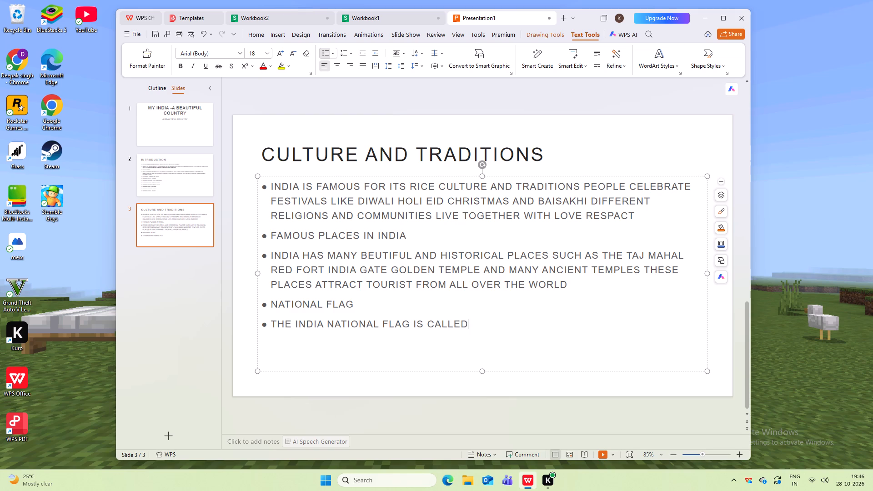
{"action": "key", "text": "space"}
{"action": "type", "text": "THE TI"}
{"action": "type", "text": "RANGA"}
{"action": "key", "text": "space"}
Continue the fifth bullet after "TIRANGA" with "BECOUSE IT HAS THREE COLOURS".
{"action": "type", "text": "BECOUSE"}
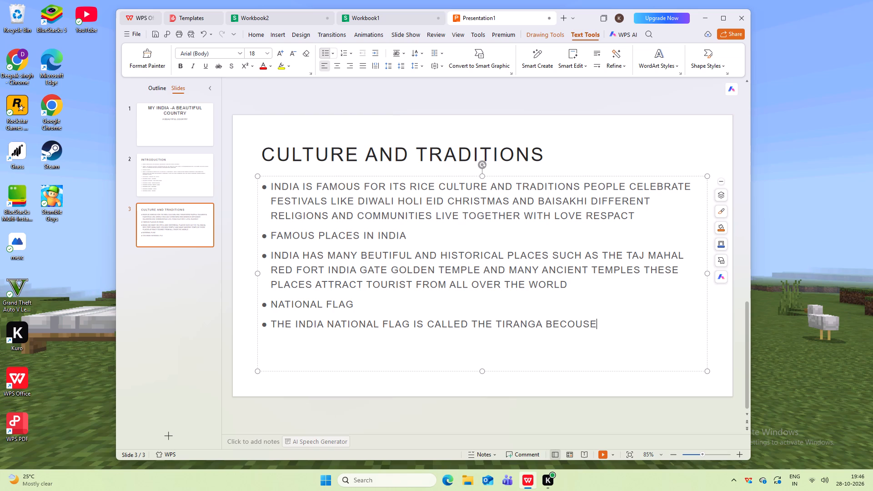
{"action": "key", "text": "space"}
{"action": "type", "text": "IT"}
{"action": "key", "text": "space"}
{"action": "type", "text": "HAS"}
{"action": "key", "text": "space"}
{"action": "type", "text": "THREE"}
{"action": "key", "text": "space"}
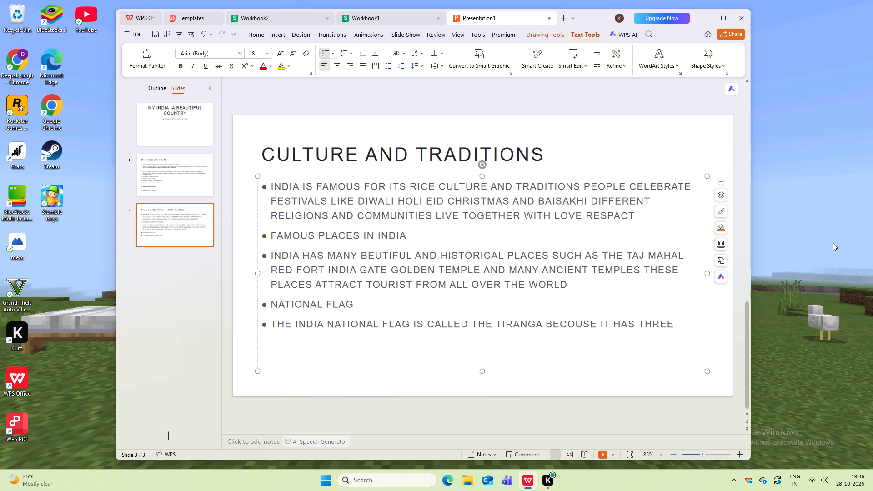
{"action": "type", "text": "COLOURS"}
{"action": "key", "text": "space"}
List the flag's colours in the fifth bullet as "SAFFRON WHITE AND GREEN".
{"action": "type", "text": "SAFFRON"}
{"action": "key", "text": "space"}
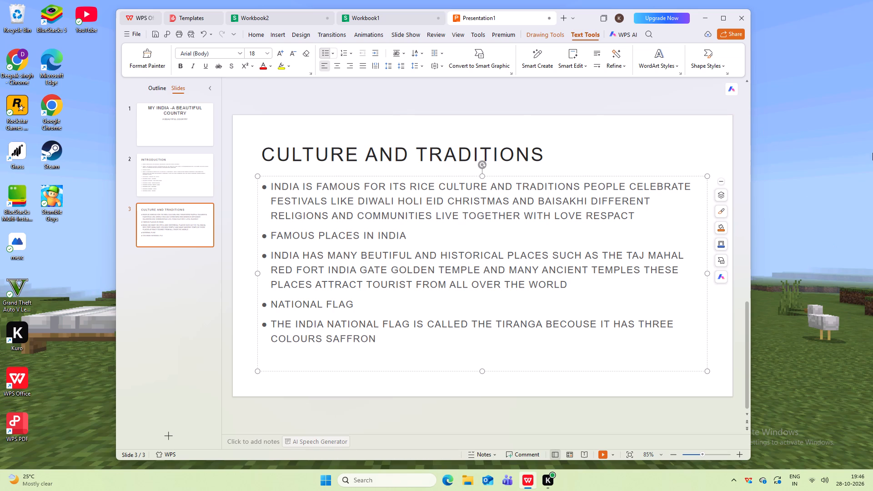
{"action": "type", "text": "WHITE"}
{"action": "key", "text": "space"}
{"action": "type", "text": "AND GREEN"}
{"action": "key", "text": "space"}
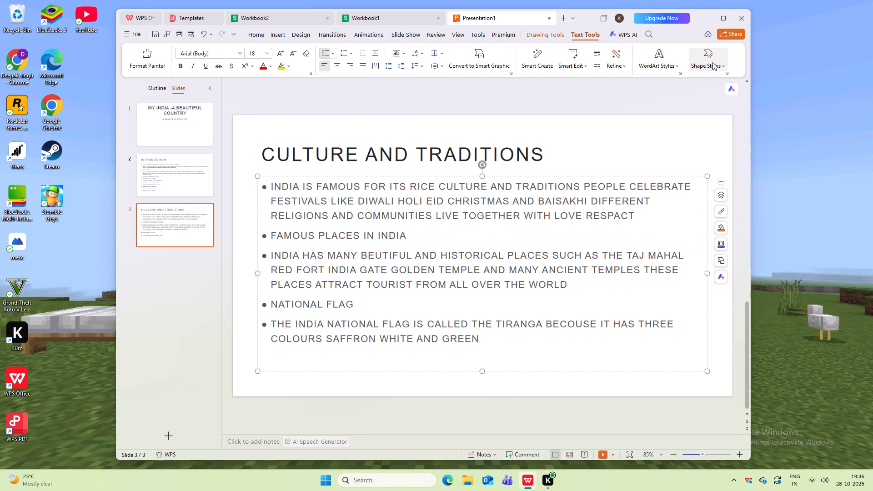
{"action": "key", "text": "y"}
{"action": "key", "text": "BackSpace"}
Continue the fifth bullet after "GREEN" with "THW ASHOKE CHAKRA IN NAVY BLUE HAS 24 SPOKE".
{"action": "type", "text": "THW"}
{"action": "key", "text": "space"}
{"action": "type", "text": "ASHOKE"}
{"action": "key", "text": "space"}
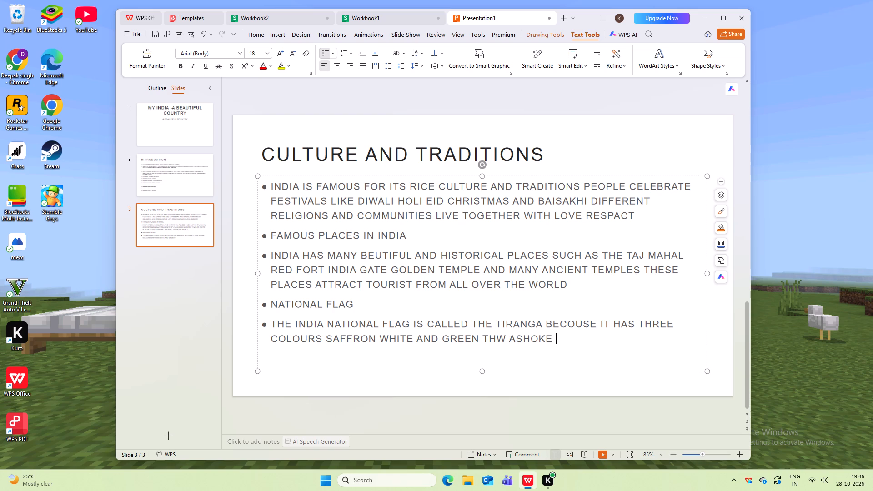
{"action": "type", "text": "CHAKRA"}
{"action": "key", "text": "space"}
{"action": "type", "text": "IN"}
{"action": "key", "text": "space"}
{"action": "type", "text": "NAVY BLUE"}
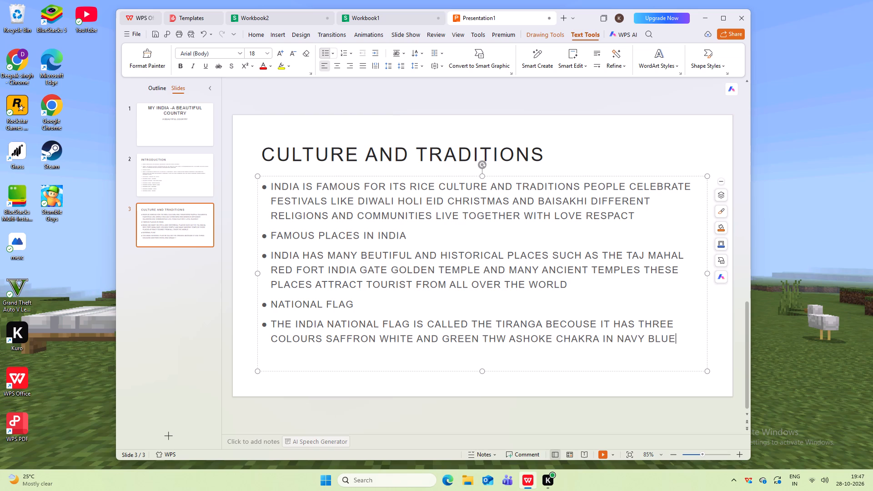
{"action": "key", "text": "space"}
{"action": "type", "text": "HAS"}
{"action": "key", "text": "space"}
{"action": "type", "text": "24"}
{"action": "key", "text": "space"}
{"action": "type", "text": "SPOKE"}
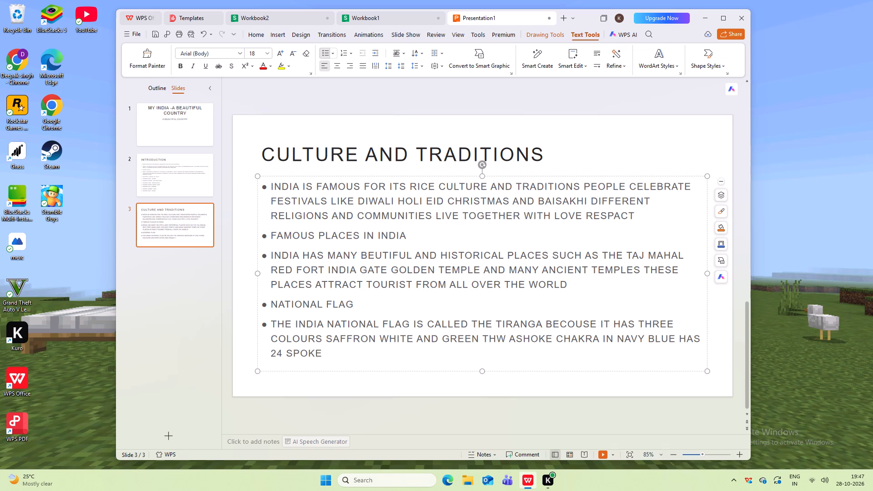
{"action": "key", "text": "space"}
Continue the fifth bullet after "24 SPOKE" with "OUR FLAS REPRESENT".
{"action": "type", "text": "OUR FLAS"}
{"action": "key", "text": "space"}
{"action": "type", "text": "RE"}
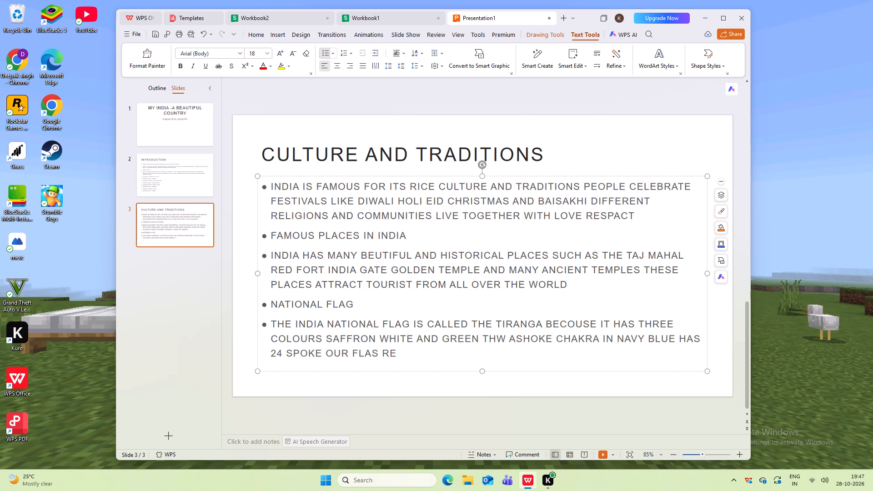
{"action": "type", "text": "PRE"}
{"action": "type", "text": "SENT"}
{"action": "key", "text": "space"}
Complete the fifth bullet after "REPRESENT" with "COURAGE PEACE GROWTH AND PROGRESS".
{"action": "type", "text": "COURAGE"}
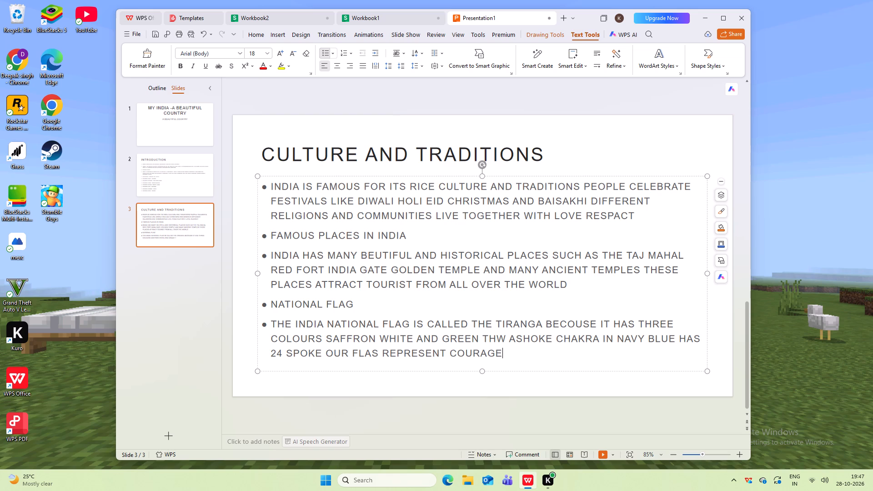
{"action": "key", "text": "space"}
{"action": "type", "text": "PEACE"}
{"action": "key", "text": "space"}
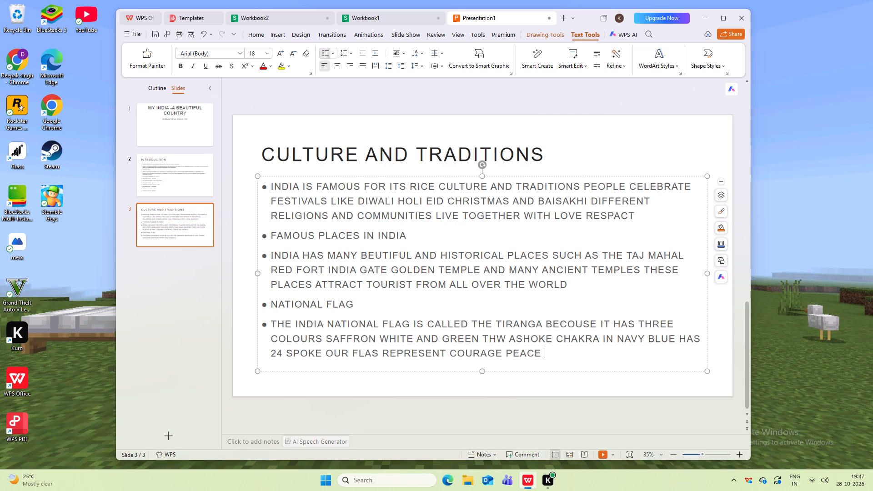
{"action": "type", "text": "GROWTH"}
{"action": "key", "text": "space"}
{"action": "type", "text": "AND"}
{"action": "key", "text": "space"}
{"action": "type", "text": "PROG"}
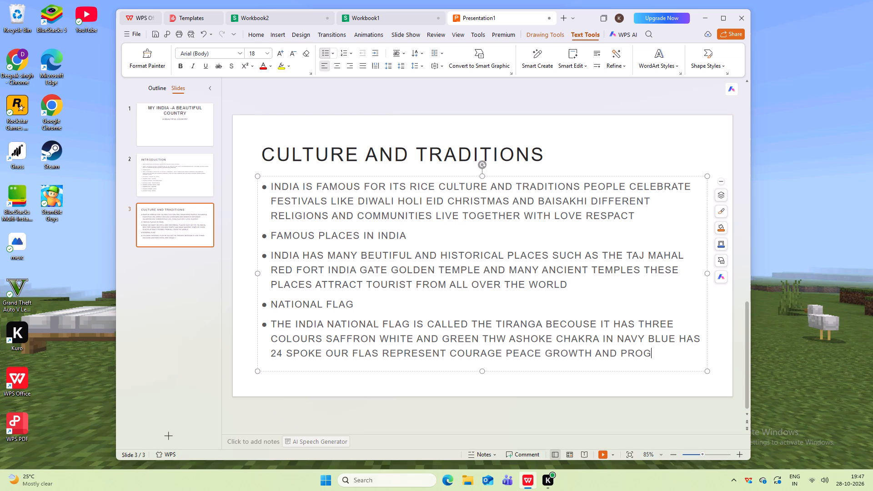
{"action": "type", "text": "RESS"}
{"action": "key", "text": "space"}
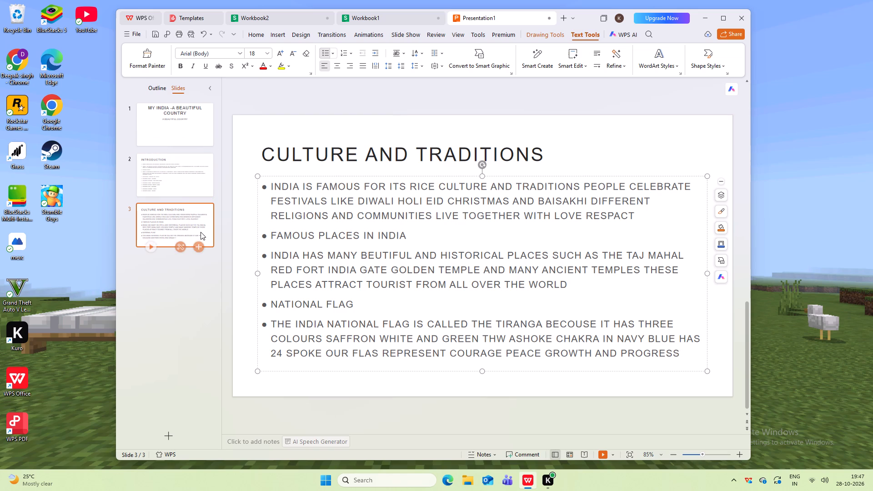
Add a new title-and-content slide after the "CULTURE AND TRADITIONS" slide.
{"action": "left_click", "coordinate": [201, 247]}
{"action": "left_click", "coordinate": [222, 263]}
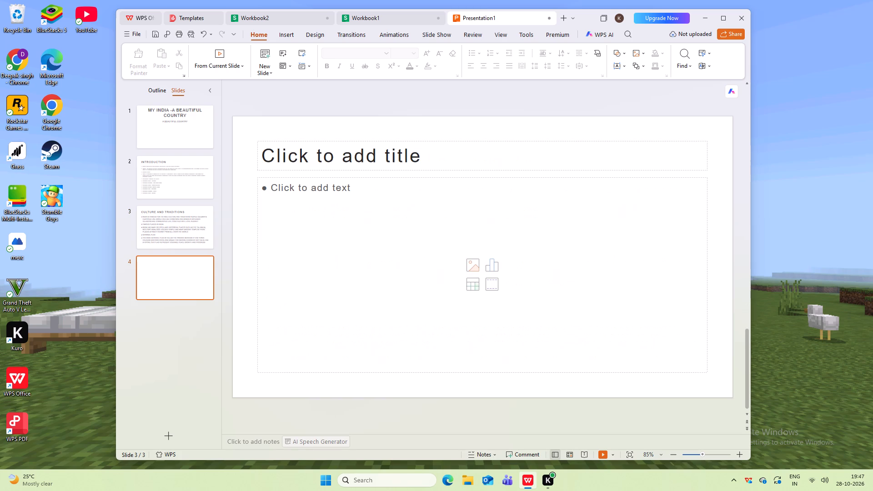
Title the fourth slide "GREAT LEADERS OF INDIA".
{"action": "left_click", "coordinate": [308, 161]}
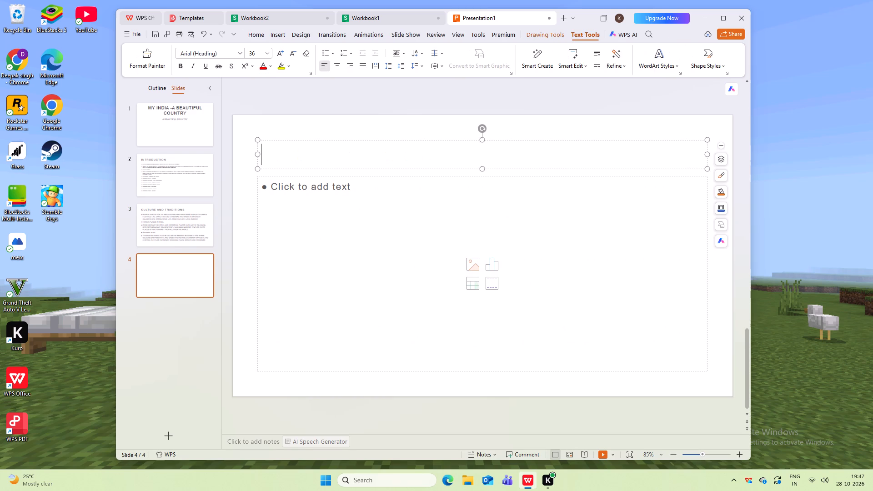
{"action": "type", "text": "GR"}
{"action": "type", "text": "EAT LEADERS"}
{"action": "key", "text": "space"}
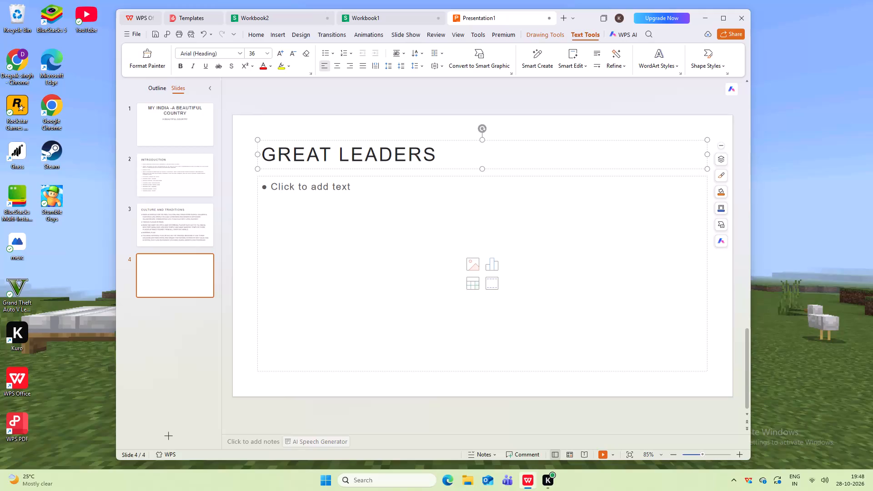
{"action": "type", "text": "OF IN"}
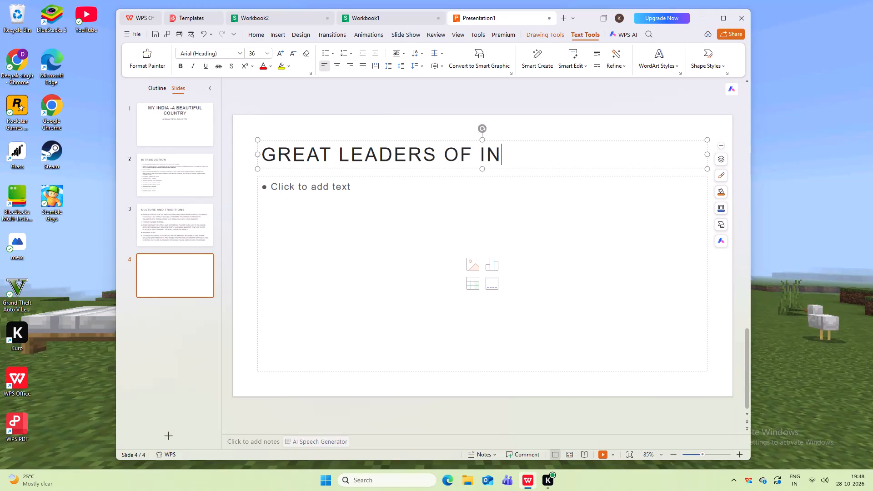
{"action": "key", "text": "f"}
{"action": "key", "text": "BackSpace"}
{"action": "type", "text": "DIA"}
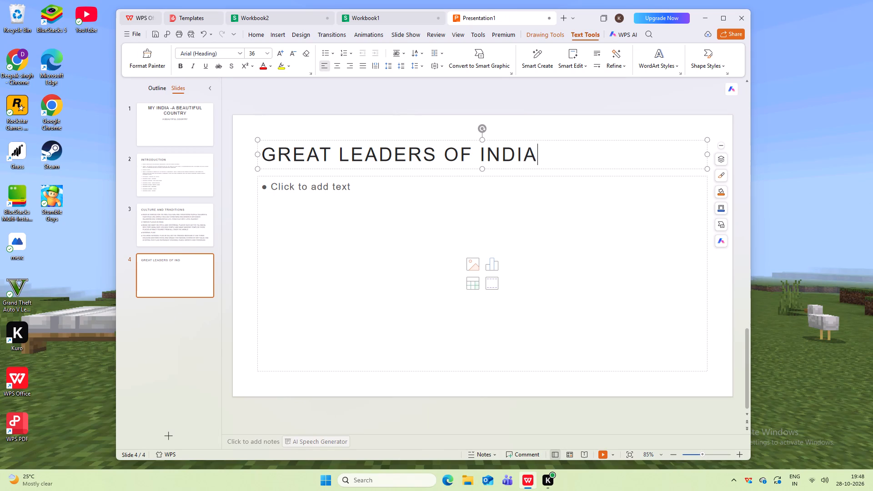
Start the first bullet in the fourth slide's body with "INDIA HAS MANY GREAT LEADERS".
{"action": "left_click", "coordinate": [326, 196]}
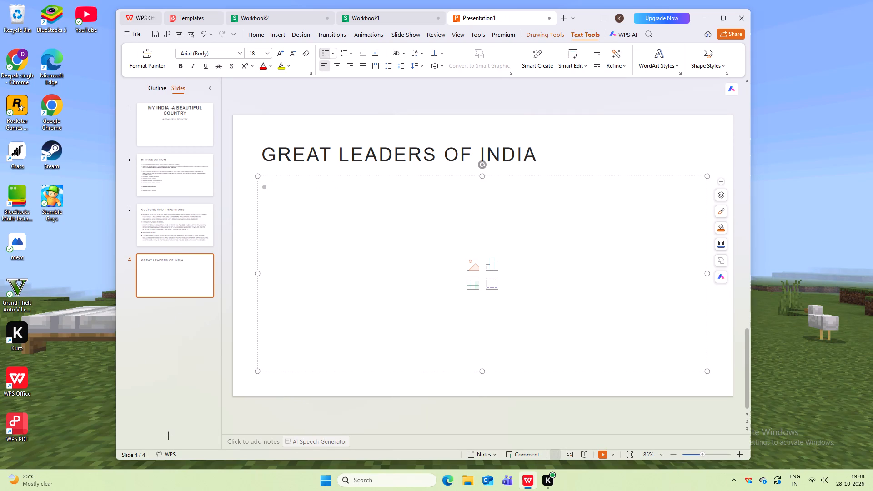
{"action": "type", "text": "INDIA HAS"}
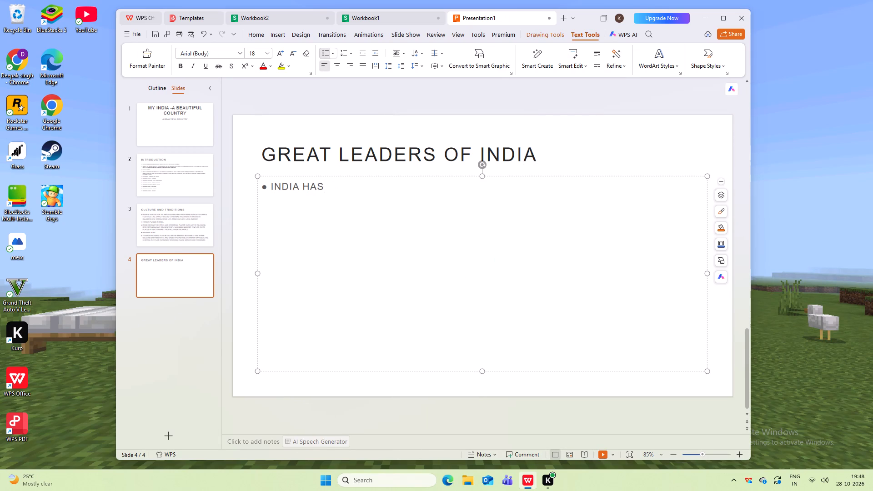
{"action": "key", "text": "space"}
{"action": "type", "text": "MANY"}
{"action": "key", "text": "space"}
{"action": "type", "text": "GREAT LEAD"}
{"action": "type", "text": "ERS"}
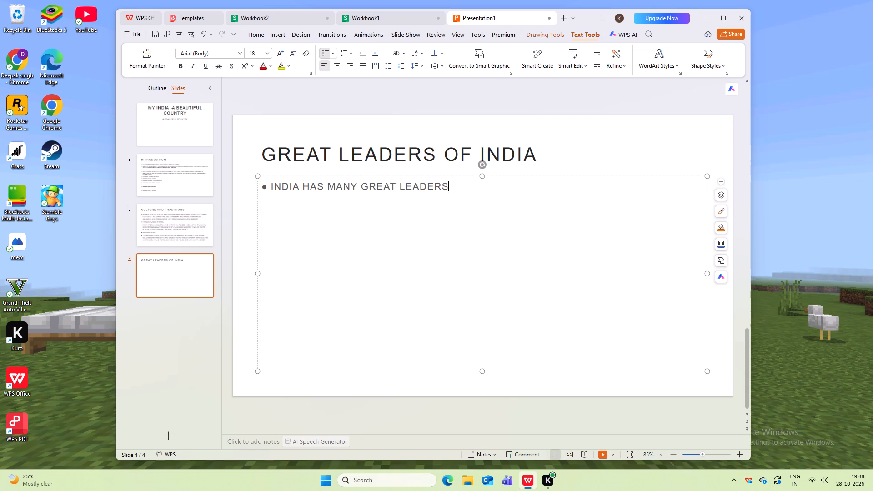
{"action": "key", "text": "space"}
Continue the first bullet after "LEADERS" with "WHO WORKED FOR OUR COUNTRY".
{"action": "type", "text": "WHO"}
{"action": "key", "text": "space"}
{"action": "type", "text": "WORKED"}
{"action": "key", "text": "space"}
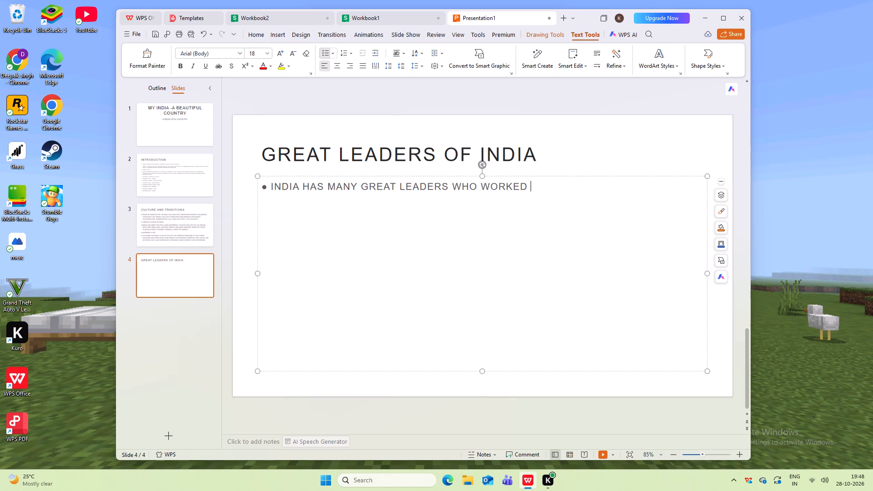
{"action": "type", "text": "FOR"}
{"action": "key", "text": "space"}
{"action": "type", "text": "OUR COUNTRY"}
{"action": "key", "text": "space"}
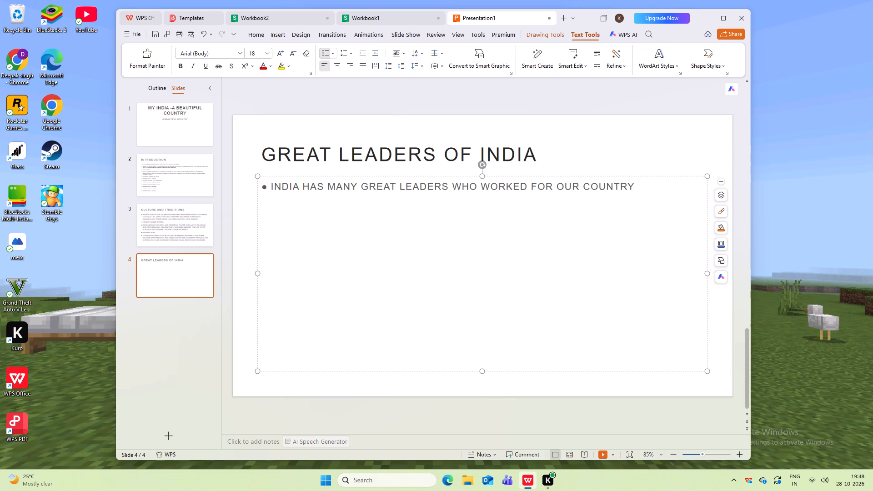
Add "MAHATMA GANDHI" after "OUR COUNTRY" in the first bullet.
{"action": "type", "text": "MAHATNA"}
{"action": "key", "text": "BackSpace"}
{"action": "key", "text": "BackSpace"}
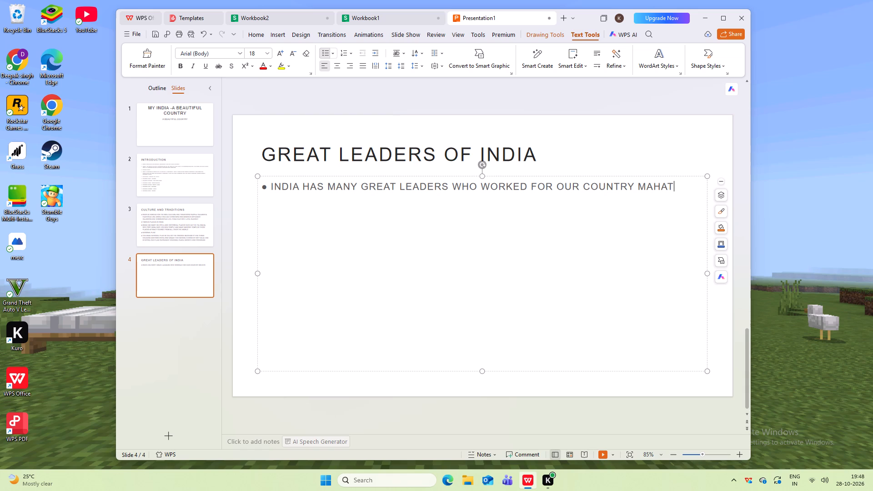
{"action": "type", "text": "MA GANDHI"}
{"action": "key", "text": "space"}
Continue the first bullet after "GANDHI" with "PLAYED AN IMPORTANT ROLE".
{"action": "type", "text": "PLAYED AN"}
{"action": "key", "text": "space"}
{"action": "type", "text": "IMP"}
{"action": "type", "text": "OE"}
{"action": "key", "text": "BackSpace"}
{"action": "key", "text": "r"}
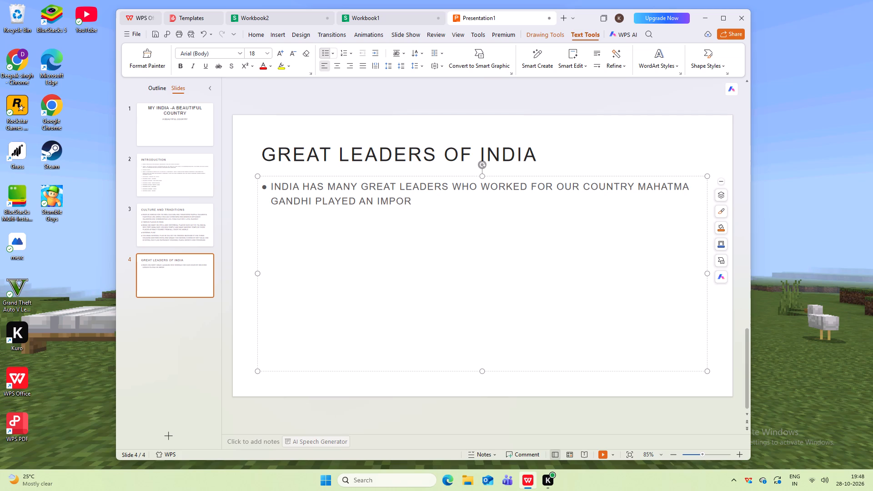
{"action": "type", "text": "TAM"}
{"action": "key", "text": "BackSpace"}
{"action": "type", "text": "NT"}
{"action": "key", "text": "space"}
{"action": "type", "text": "ROLE"}
{"action": "key", "text": "space"}
Continue the first bullet after "IMPORTANT ROLE" with "IN THE FREEDOM MOVEMENT".
{"action": "type", "text": "IN"}
{"action": "key", "text": "space"}
{"action": "type", "text": "THE FRE"}
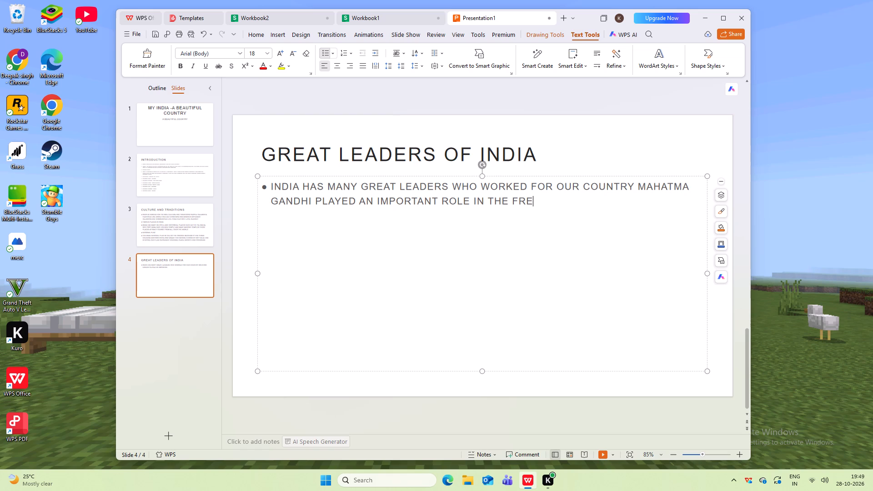
{"action": "type", "text": "EDOM"}
{"action": "key", "text": "space"}
{"action": "type", "text": "MOVEMENT"}
{"action": "key", "text": "space"}
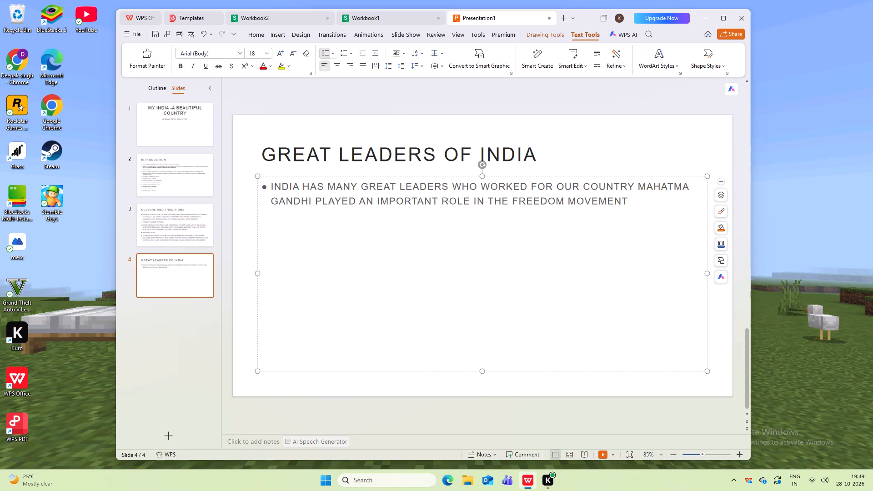
Add "BHAGAT SINGH AND SUBHAS CHANDRA BOSE" after "FREEDOM MOVEMENT" in the first bullet.
{"action": "type", "text": "BHAGAT SINGH"}
{"action": "key", "text": "space"}
{"action": "type", "text": "AND SUBHAS"}
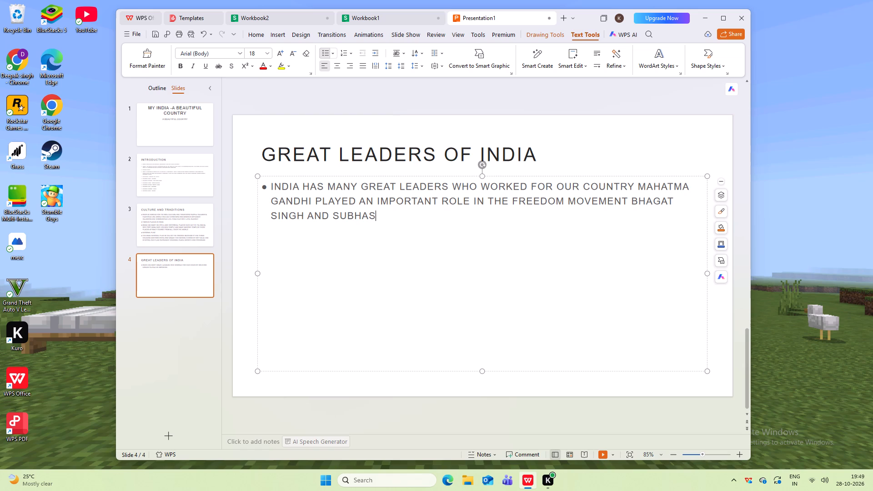
{"action": "key", "text": "space"}
{"action": "type", "text": "CHANDRA"}
{"action": "key", "text": "space"}
{"action": "type", "text": "BOSE"}
{"action": "key", "text": "space"}
Continue the first bullet after "BOSE" with "INSPIRED PEOPLE TO FIGHT FOR INDEPENDENCE".
{"action": "type", "text": "INP"}
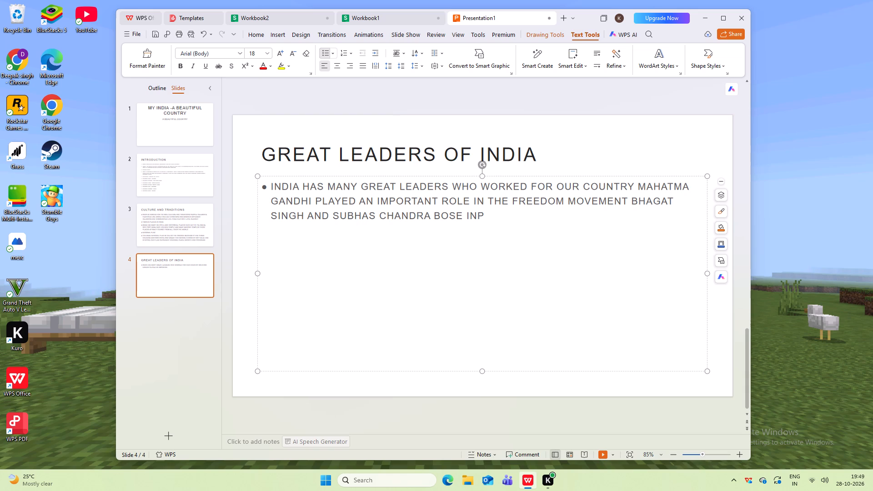
{"action": "key", "text": "BackSpace"}
{"action": "type", "text": "SPIRED"}
{"action": "key", "text": "space"}
{"action": "type", "text": "PEOPLE"}
{"action": "key", "text": "space"}
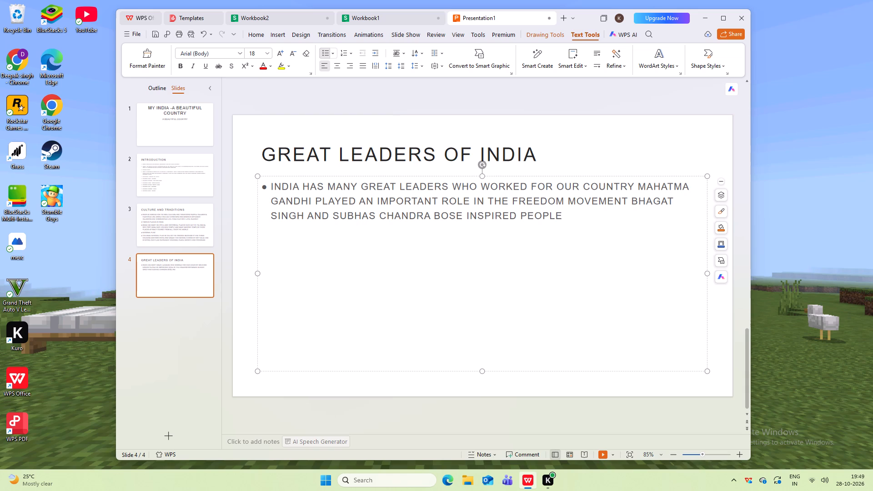
{"action": "type", "text": "TO"}
{"action": "key", "text": "space"}
{"action": "type", "text": "FIGHT"}
{"action": "key", "text": "space"}
{"action": "type", "text": "FOR"}
{"action": "key", "text": "space"}
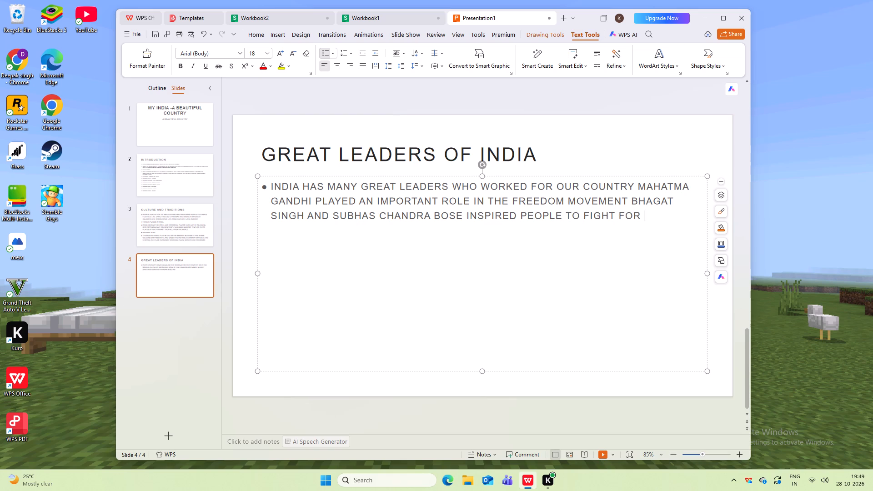
{"action": "type", "text": "IN"}
{"action": "type", "text": "DEPEN"}
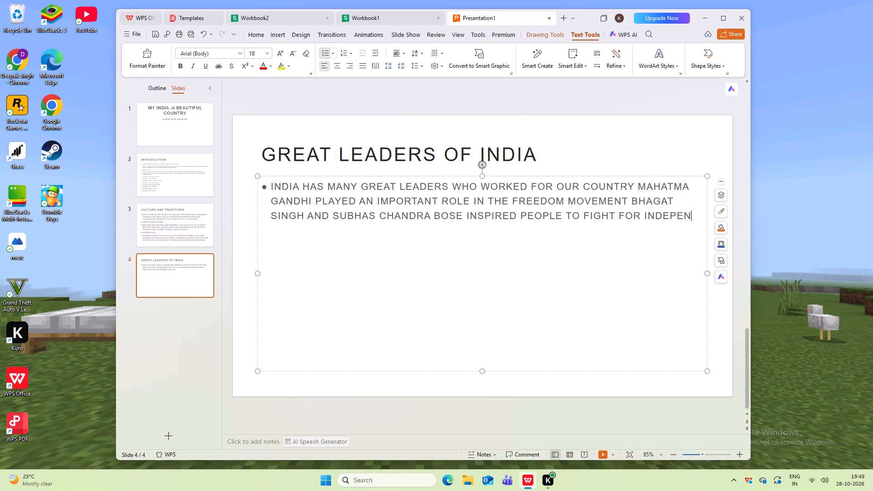
{"action": "type", "text": "DENCE"}
{"action": "key", "text": "space"}
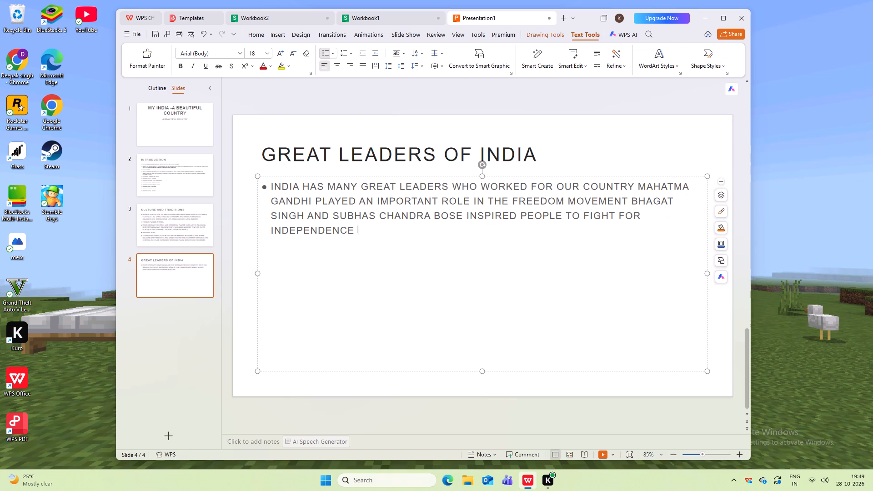
Add "DR A.B.J ABDUL KALAM" after "INDEPENDENCE" in the first bullet.
{"action": "type", "text": "DR A"}
{"action": "key", "text": "b"}
{"action": "key", "text": "BackSpace"}
{"action": "key", "text": "space"}
{"action": "key", "text": "BackSpace"}
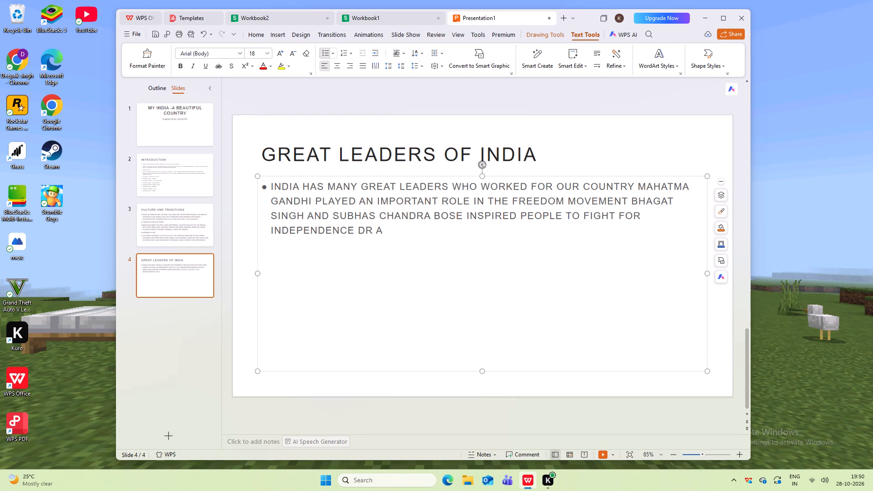
{"action": "type", "text": ".V"}
{"action": "key", "text": "BackSpace"}
{"action": "key", "text": "b"}
{"action": "type", "text": ".J"}
{"action": "key", "text": "space"}
{"action": "type", "text": "ABDUL KALAM"}
{"action": "key", "text": "space"}
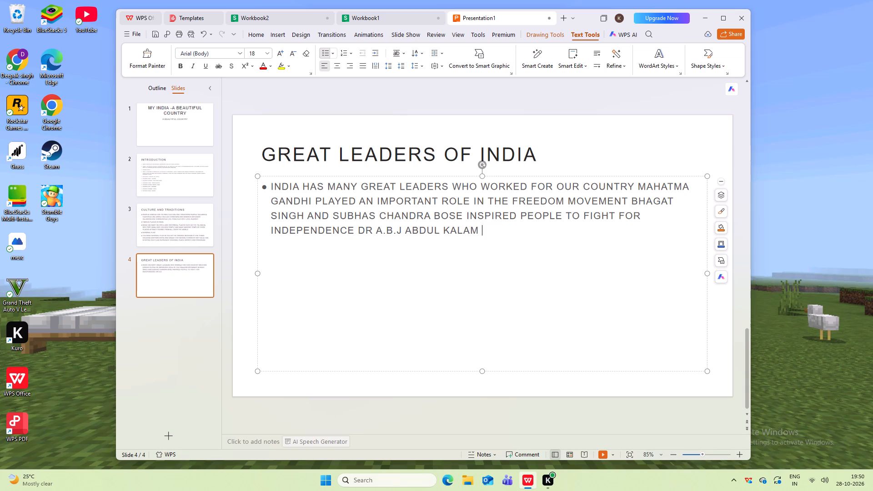
Finish the first bullet after "KALAM" with "INSPIRED MILLIONS THROUGH SCIRNCEAND EDUCATION".
{"action": "type", "text": "INSPIRED"}
{"action": "key", "text": "space"}
{"action": "type", "text": "MILLIONS"}
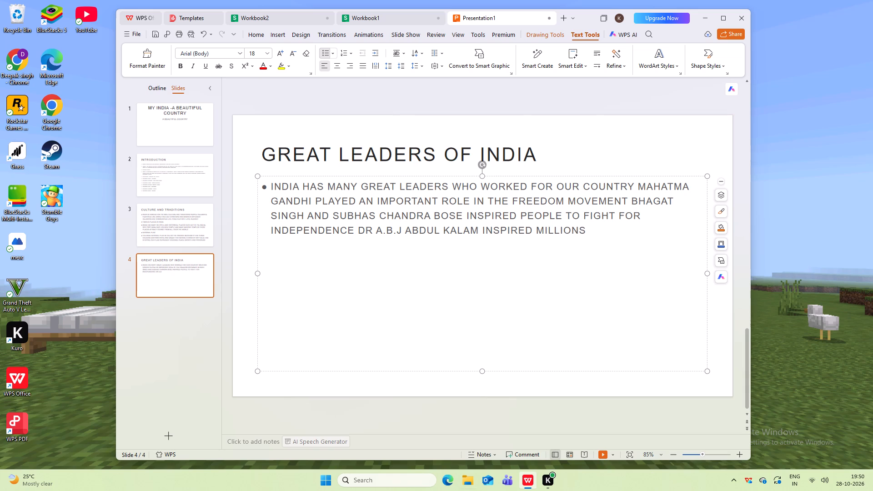
{"action": "key", "text": "space"}
{"action": "type", "text": "TH"}
{"action": "type", "text": "ROUG"}
{"action": "key", "text": "h"}
{"action": "key", "text": "space"}
{"action": "type", "text": "SCIRNCE"}
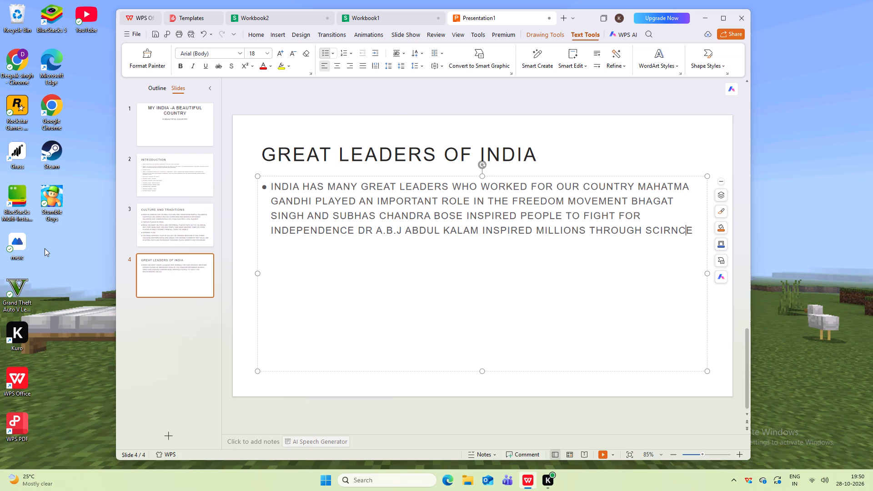
{"action": "type", "text": "AND EDU"}
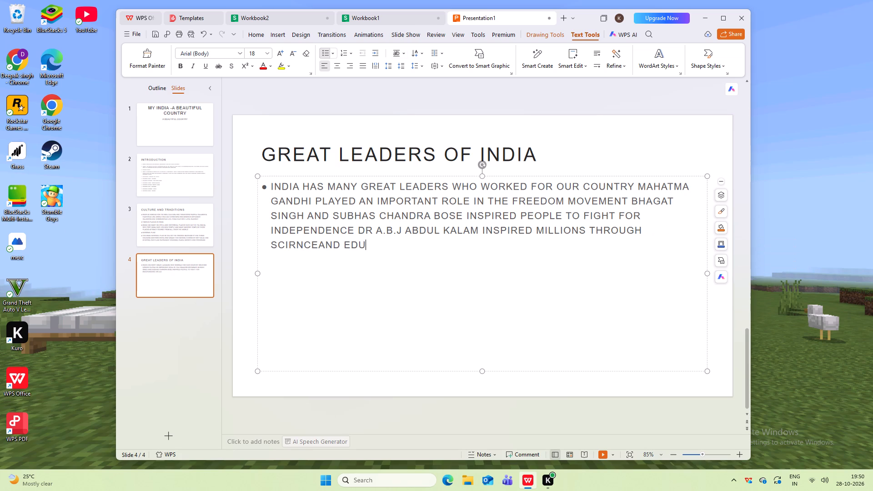
{"action": "type", "text": "CATION"}
{"action": "key", "text": "space"}
Add a second bullet reading "ACHIEVEMENT OF INDIA" to the fourth slide's body.
{"action": "key", "text": "Return"}
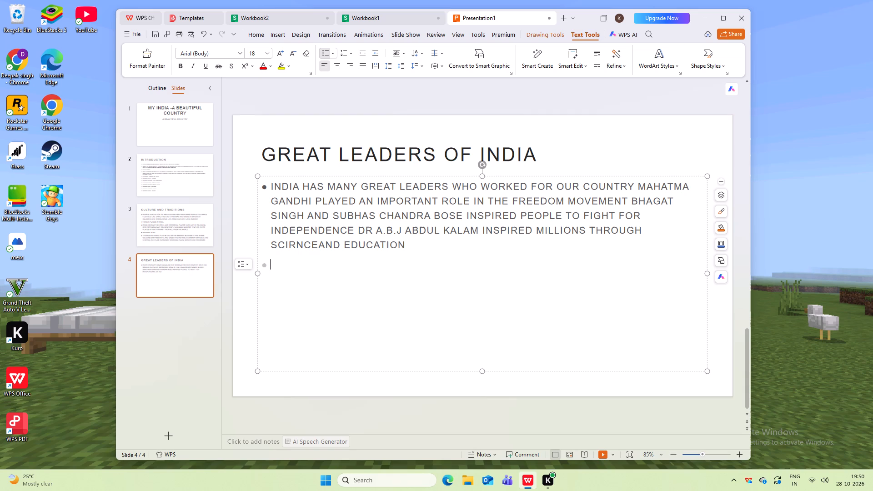
{"action": "type", "text": "AC"}
{"action": "type", "text": "HIE"}
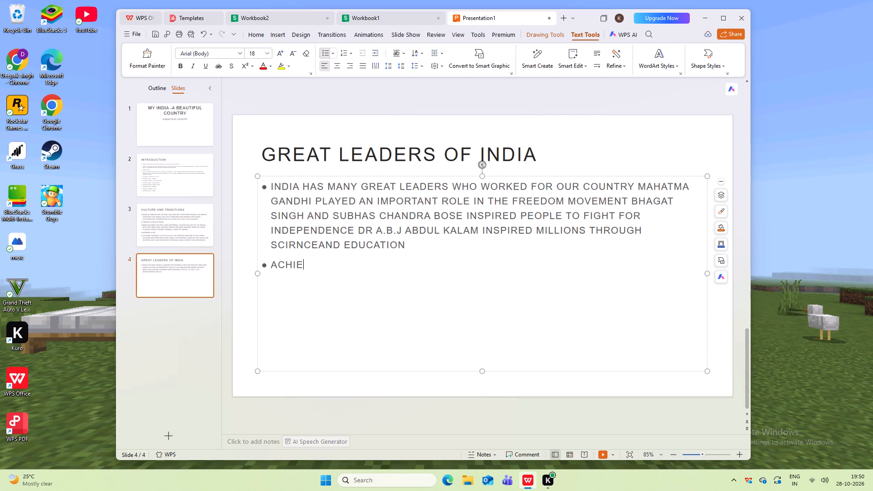
{"action": "type", "text": "VEMENT"}
{"action": "key", "text": "space"}
{"action": "type", "text": "OF INF"}
{"action": "key", "text": "BackSpace"}
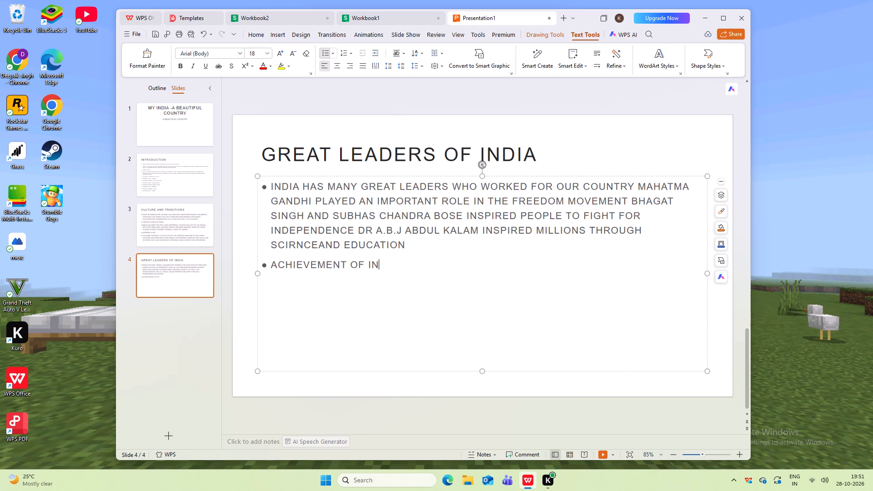
{"action": "type", "text": "DIA"}
Start a third bullet in the fourth slide's body with "INDIA HAS MADE GREAT PROGRESS IN SCIENCE".
{"action": "key", "text": "Return"}
{"action": "type", "text": "INDIA HAS"}
{"action": "key", "text": "space"}
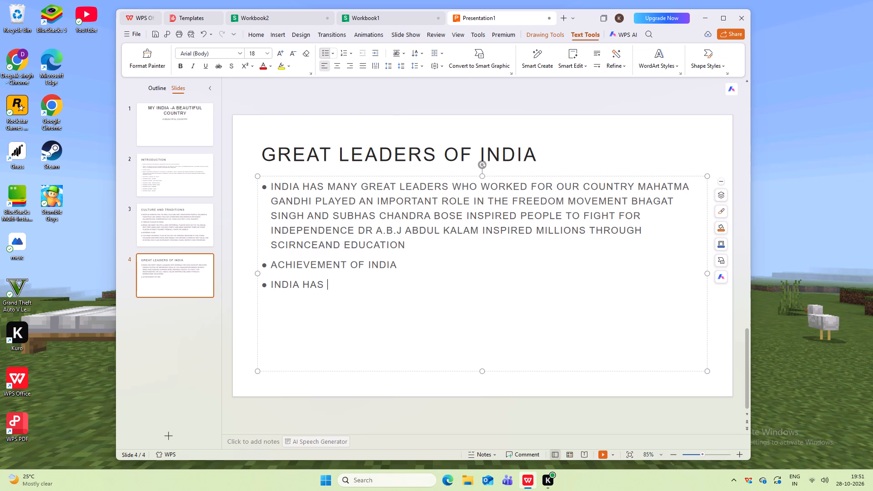
{"action": "type", "text": "MADE GREAT"}
{"action": "key", "text": "space"}
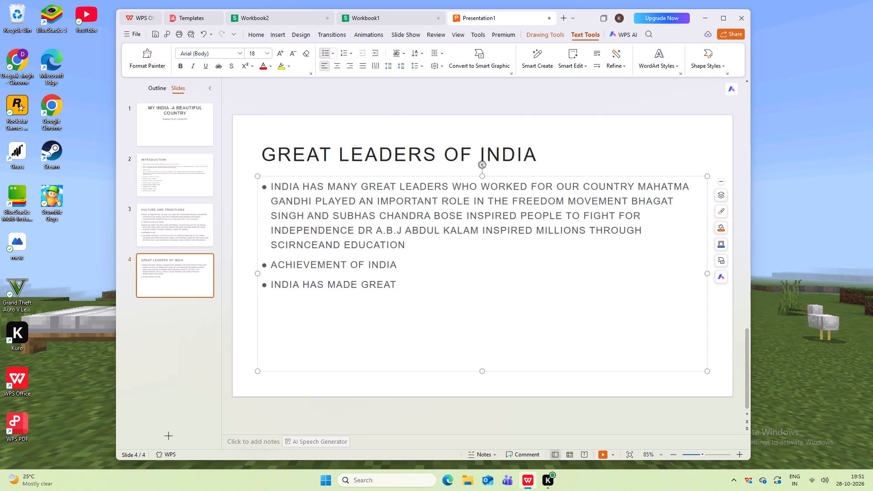
{"action": "type", "text": "PROGRESS"}
{"action": "key", "text": "space"}
{"action": "type", "text": "IN"}
{"action": "key", "text": "space"}
{"action": "type", "text": "SCIENCE"}
{"action": "key", "text": "space"}
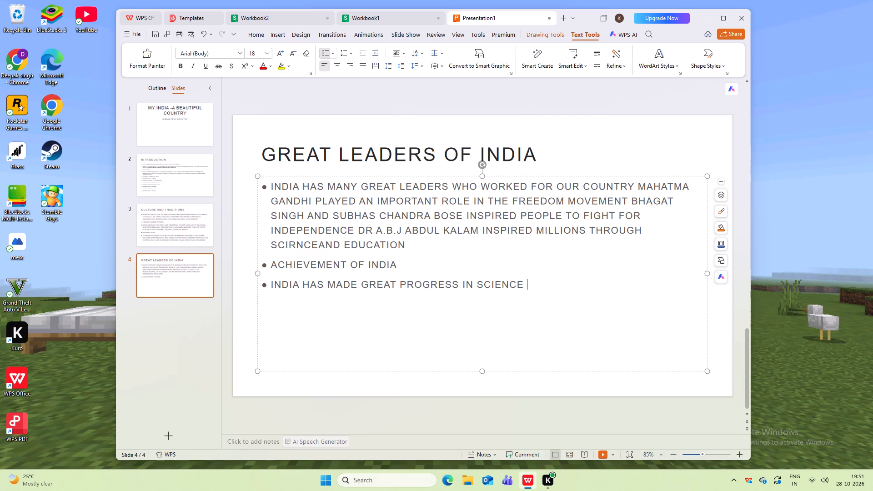
Continue the third bullet after "SCIENCE" with "TECNOLOGY AGRICULTURE", keeping it in the same paragraph.
{"action": "type", "text": "TECNOLOGH"}
{"action": "key", "text": "BackSpace"}
{"action": "key", "text": "y"}
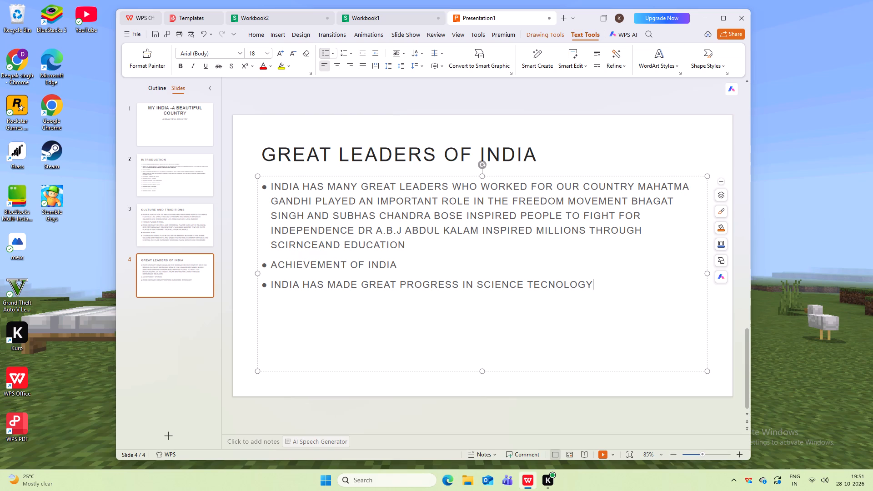
{"action": "type", "text": "AGRI"}
{"action": "key", "text": "BackSpace"}
{"action": "key", "text": "BackSpace"}
{"action": "key", "text": "BackSpace"}
{"action": "key", "text": "BackSpace"}
{"action": "key", "text": "space"}
{"action": "type", "text": "AGRICULTURE"}
{"action": "key", "text": "Return"}
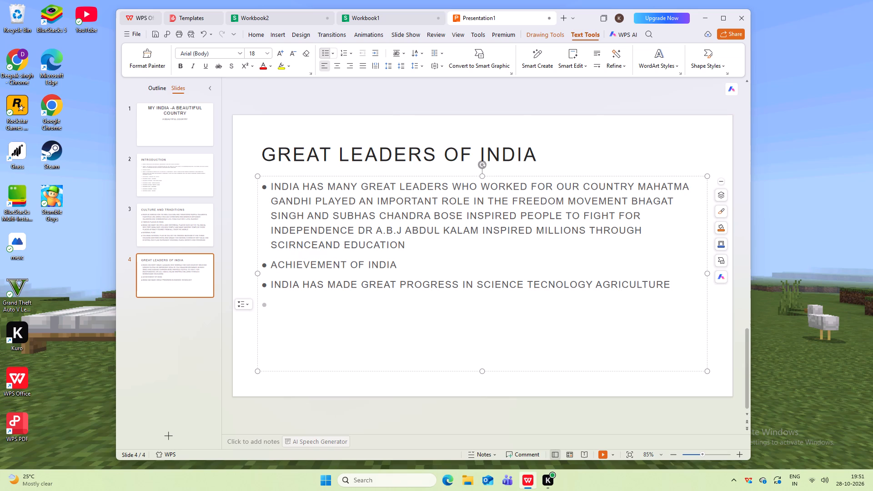
{"action": "key", "text": "BackSpace"}
{"action": "key", "text": "BackSpace"}
{"action": "key", "text": "space"}
Continue the third bullet after "AGRICULTURE" with "EDUCATION AND SPACE EXPLORATIUON".
{"action": "type", "text": "EDUCQA"}
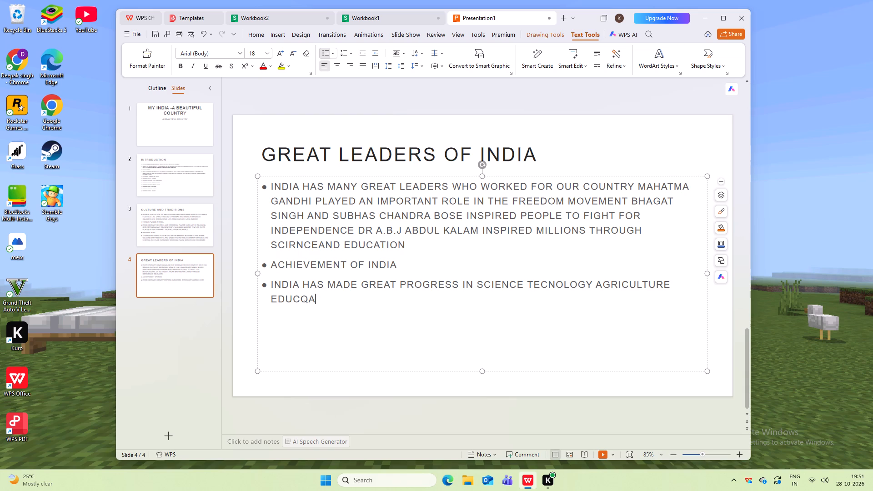
{"action": "key", "text": "BackSpace"}
{"action": "key", "text": "BackSpace"}
{"action": "type", "text": "ATION"}
{"action": "key", "text": "space"}
{"action": "type", "text": "AND"}
{"action": "key", "text": "space"}
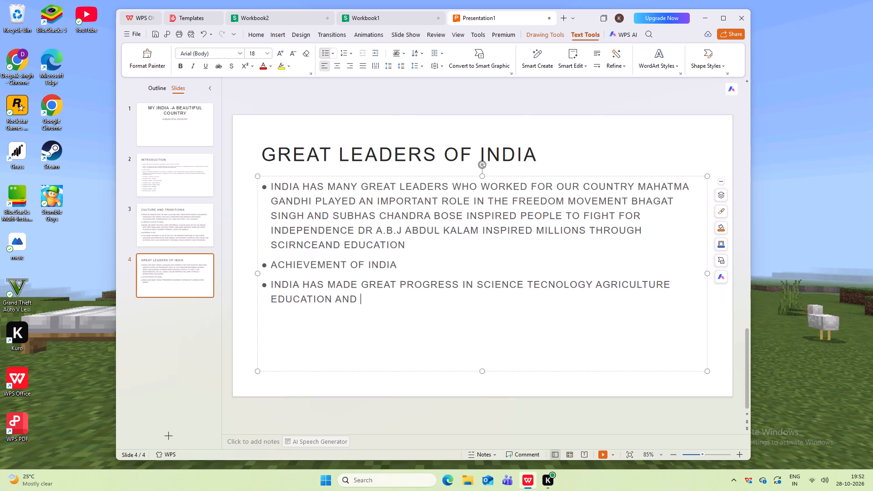
{"action": "type", "text": "SPACE"}
{"action": "key", "text": "space"}
{"action": "type", "text": "EXP"}
{"action": "type", "text": "LORATIUON"}
{"action": "key", "text": "space"}
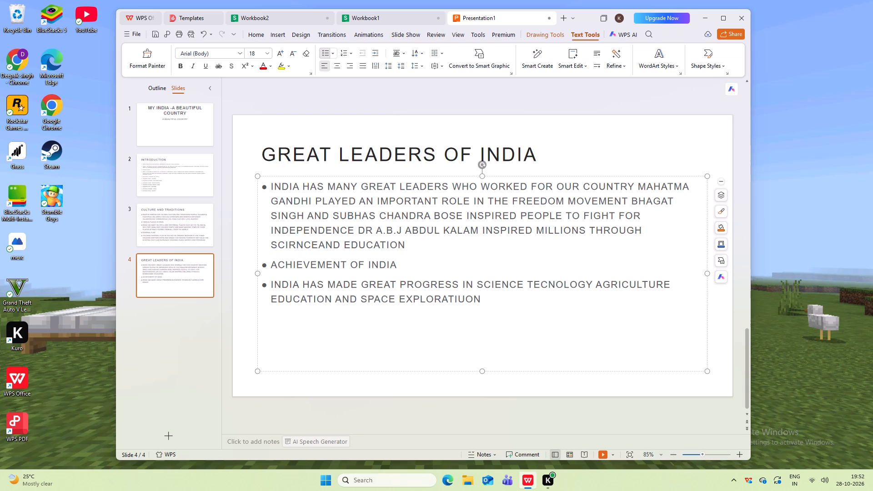
Add "ISRO HAS ACHIVED" to the third bullet after "SPACE EXPLORATIUON".
{"action": "key", "text": "space"}
{"action": "type", "text": "ISRO"}
{"action": "key", "text": "space"}
{"action": "type", "text": "HAS"}
{"action": "key", "text": "space"}
{"action": "type", "text": "ACHIVES"}
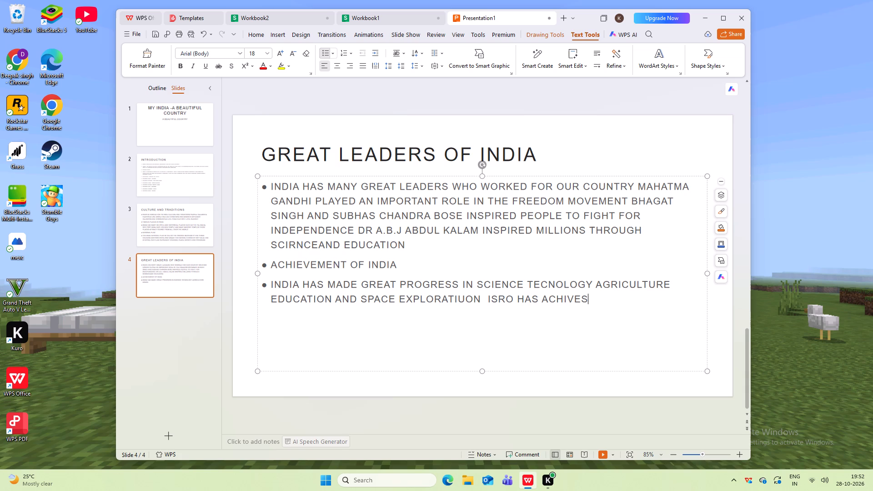
{"action": "key", "text": "BackSpace"}
{"action": "type", "text": "D"}
{"action": "key", "text": "space"}
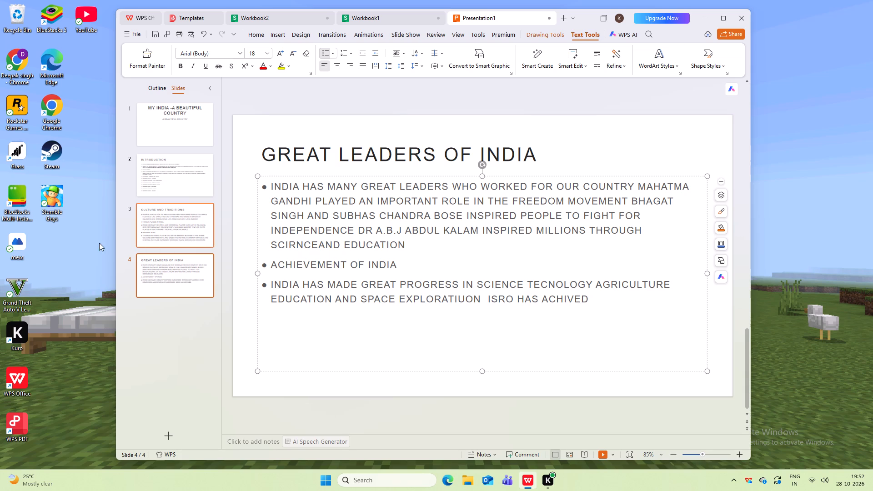
Continue the third bullet after "ISRO HAS ACHIVED" with "IMPORTENT MILESTONE INCLUDING".
{"action": "type", "text": "IMOP"}
{"action": "key", "text": "BackSpace"}
{"action": "key", "text": "BackSpace"}
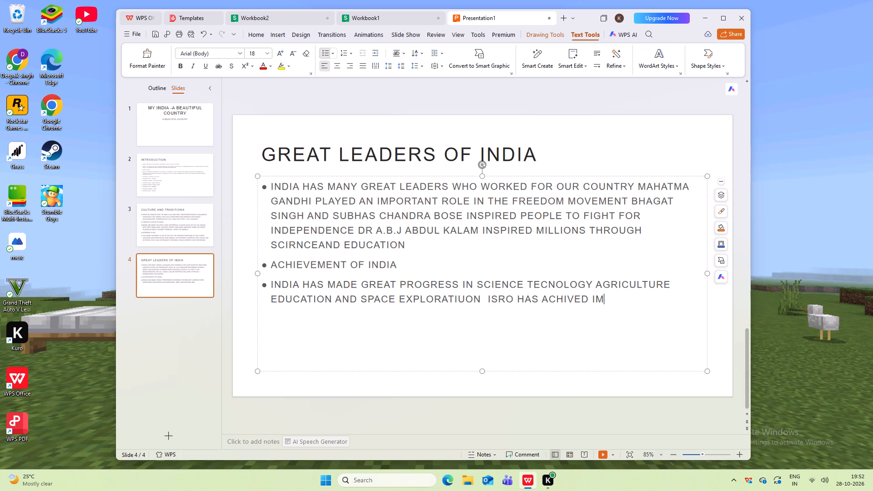
{"action": "type", "text": "PORT"}
{"action": "type", "text": "ENT"}
{"action": "key", "text": "space"}
{"action": "type", "text": "MILESTONE"}
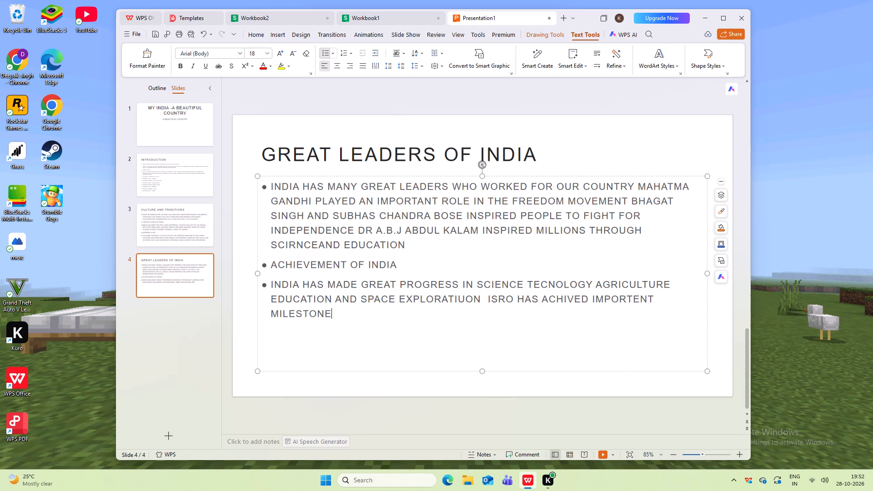
{"action": "key", "text": "space"}
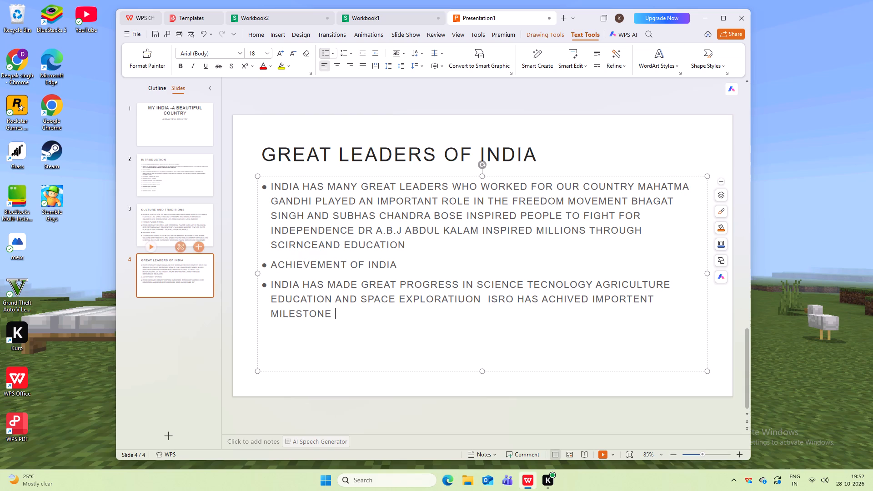
{"action": "type", "text": "INCLUDING"}
{"action": "key", "text": "space"}
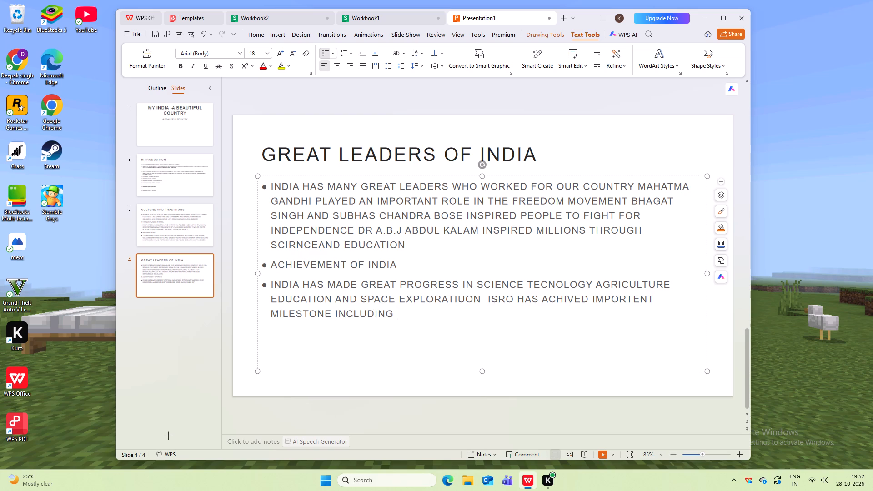
Continue the third bullet after "INCLUDING" with "THE CHANDRAYAAN-3 MOON LANDING".
{"action": "type", "text": "THE CGH"}
{"action": "key", "text": "BackSpace"}
{"action": "type", "text": "ANDRAYA"}
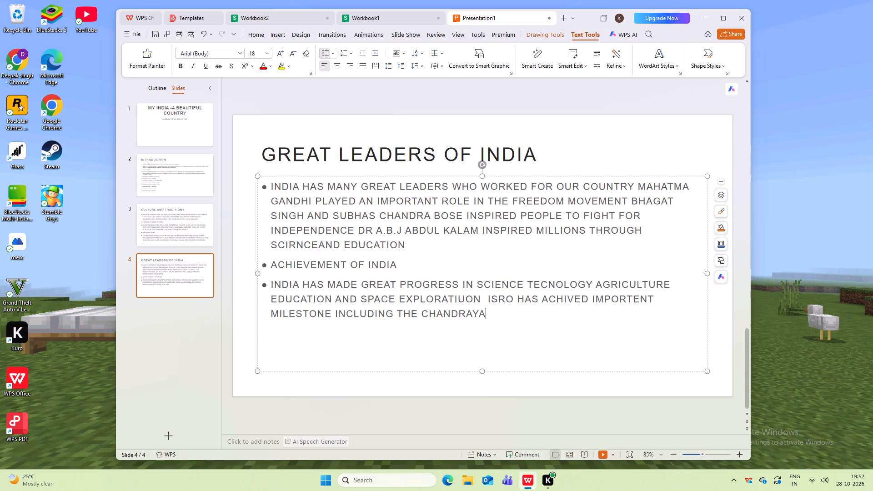
{"action": "type", "text": "AN"}
{"action": "key", "text": "space"}
{"action": "key", "text": "BackSpace"}
{"action": "key", "text": "minus"}
{"action": "type", "text": "3 MOON LANDINGH"}
{"action": "key", "text": "space"}
{"action": "key", "text": "BackSpace"}
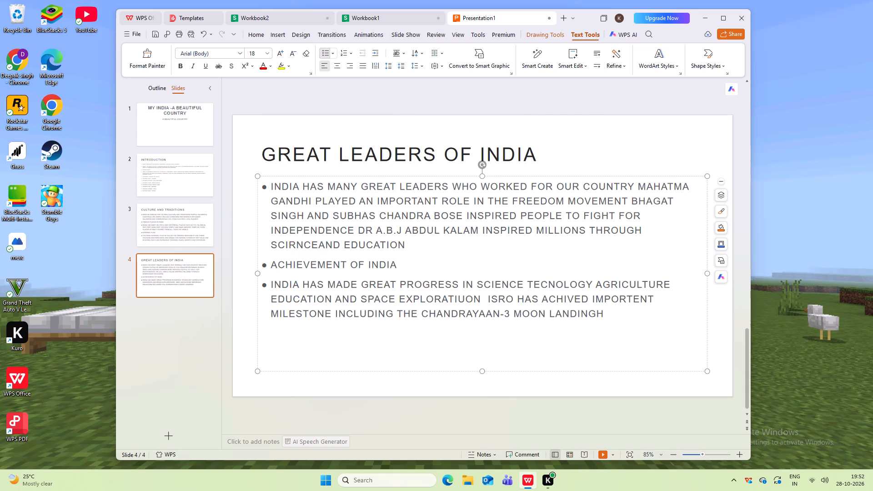
{"action": "key", "text": "space"}
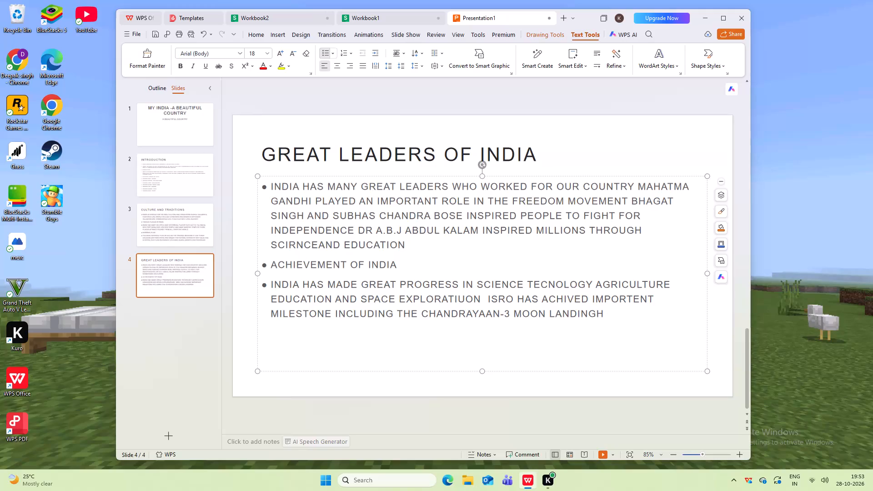
{"action": "key", "text": "BackSpace"}
{"action": "key", "text": "BackSpace"}
{"action": "key", "text": "BackSpace"}
{"action": "type", "text": "G"}
{"action": "key", "text": "space"}
Continue the third bullet after "MOON LANDING" with "INDIAN ATHLETES HAVE ALSO".
{"action": "type", "text": "INDIAN"}
{"action": "key", "text": "space"}
{"action": "type", "text": "ATH"}
{"action": "type", "text": "LETED"}
{"action": "key", "text": "BackSpace"}
{"action": "key", "text": "s"}
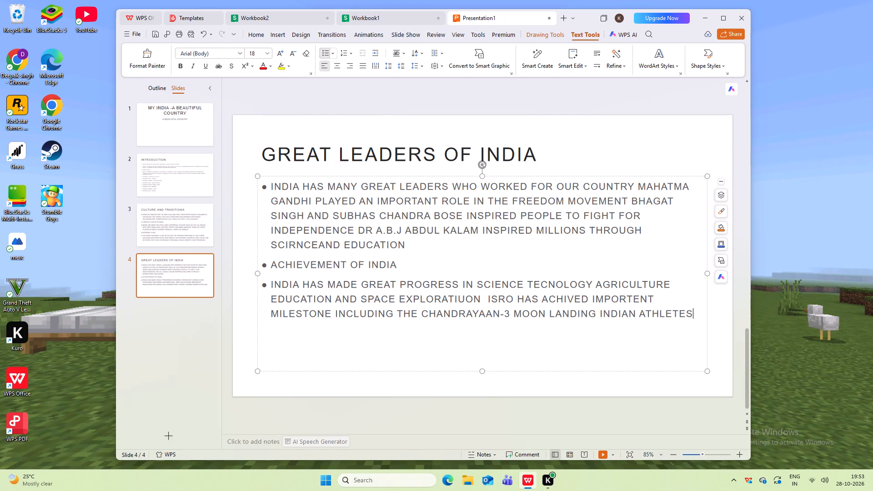
{"action": "key", "text": "space"}
{"action": "type", "text": "HAVE ALSO"}
{"action": "key", "text": "space"}
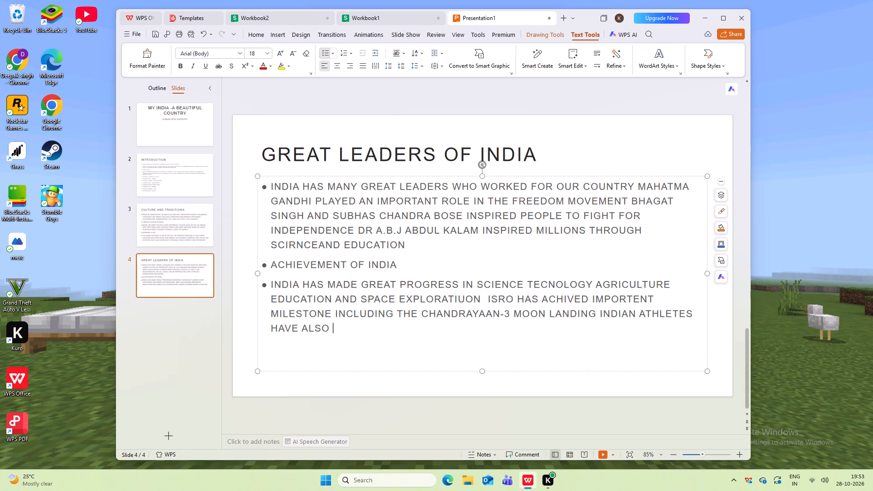
Complete the third bullet after "HAVE ALSO" with "BROUGHT HONOUR TO OUR COUNTRY".
{"action": "type", "text": "BROU"}
{"action": "type", "text": "GHT"}
{"action": "key", "text": "space"}
{"action": "type", "text": "HONOUR"}
{"action": "key", "text": "space"}
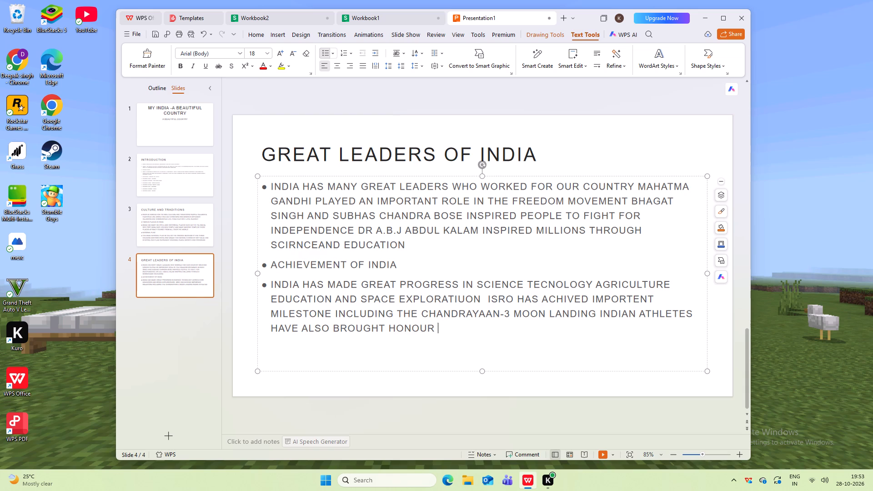
{"action": "type", "text": "TPO"}
{"action": "key", "text": "BackSpace"}
{"action": "key", "text": "space"}
{"action": "type", "text": "OUR"}
{"action": "key", "text": "space"}
{"action": "type", "text": "COUNTRY"}
{"action": "key", "text": "space"}
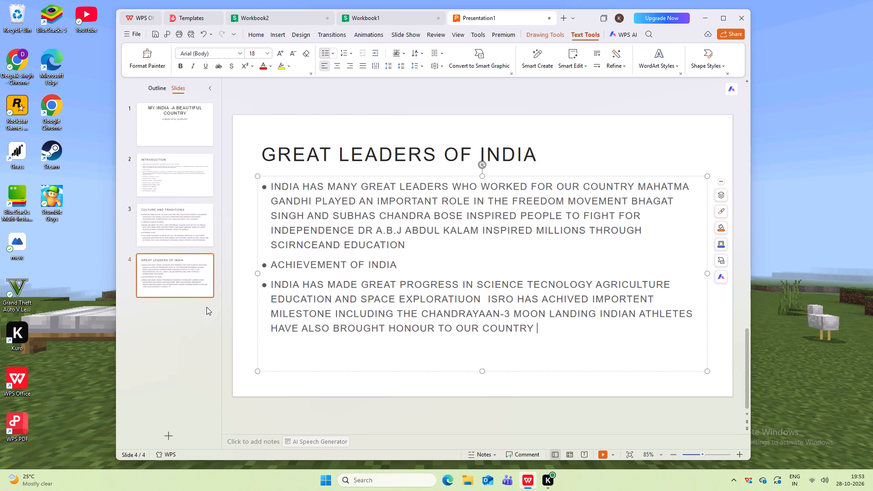
Add a new title-and-content slide after the "GREAT LEADERS OF INDIA" slide.
{"action": "left_click", "coordinate": [198, 295]}
{"action": "left_click", "coordinate": [215, 316]}
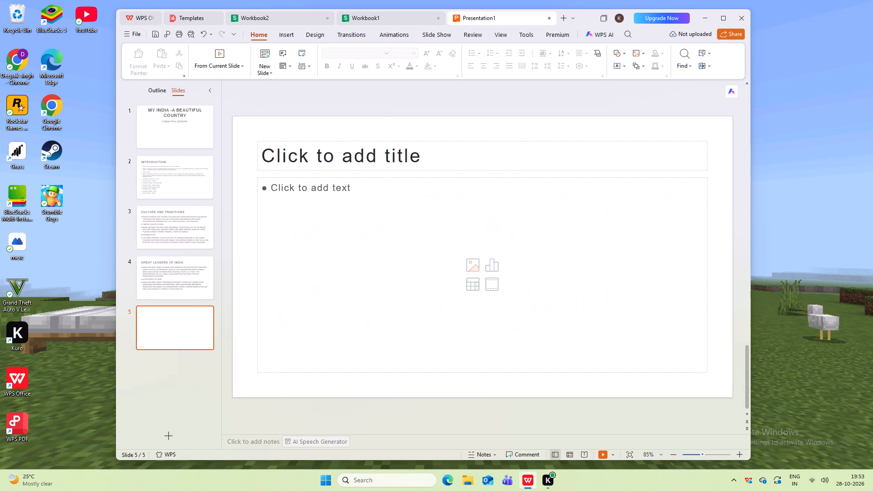
Enter "WHY I LOVE MY INDIA" as the title of slide 5.
{"action": "left_click", "coordinate": [296, 157]}
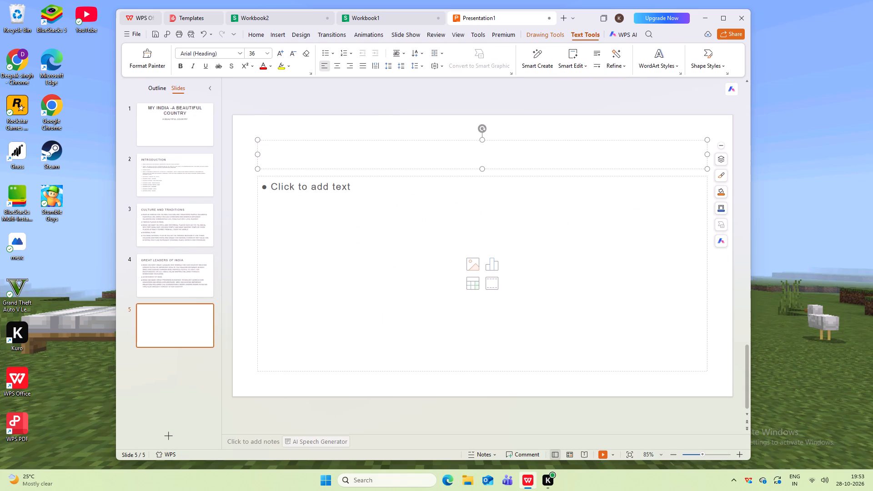
{"action": "type", "text": "WHY I LOVE"}
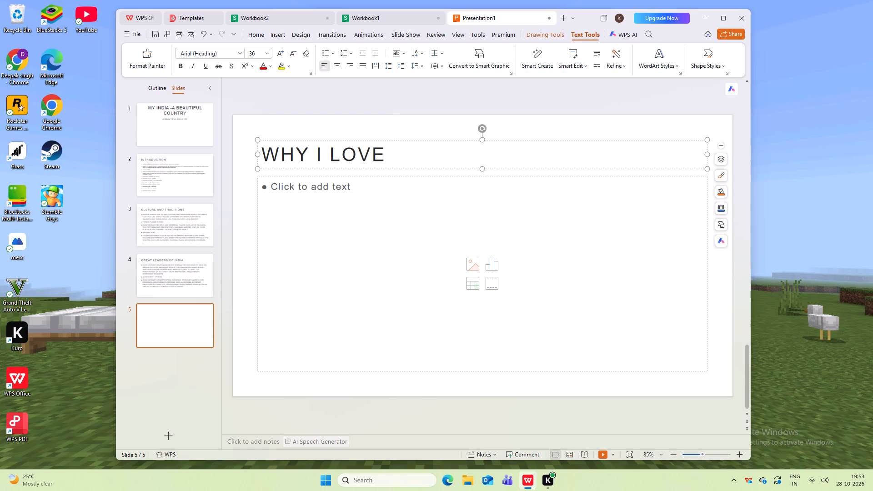
{"action": "key", "text": "space"}
{"action": "type", "text": "MY INDIA"}
{"action": "key", "text": "space"}
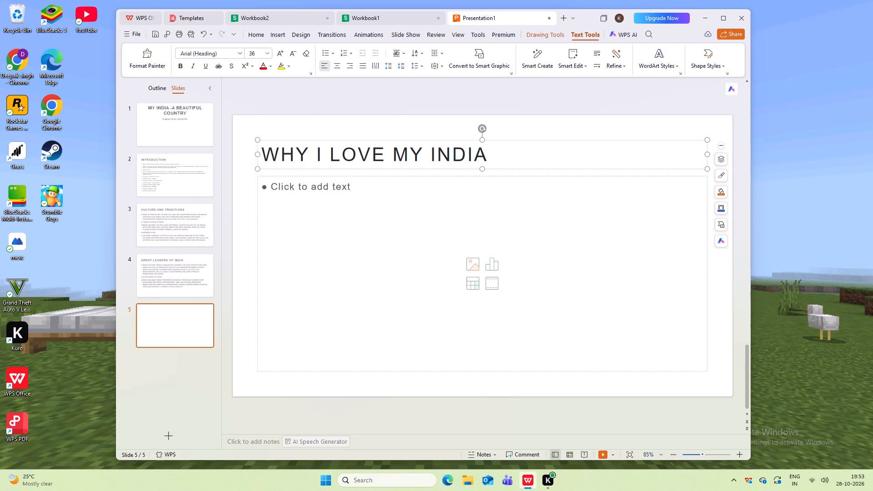
Begin the first bullet in slide 5's content box with "I LOVE MY INDIA BECAUSE".
{"action": "left_click", "coordinate": [287, 199]}
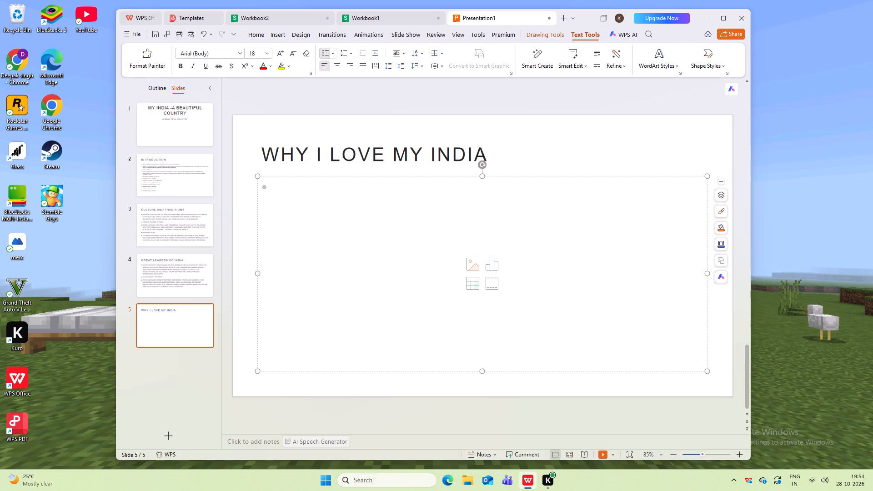
{"action": "type", "text": "I LOVE MY"}
{"action": "key", "text": "space"}
{"action": "type", "text": "INDIA"}
{"action": "key", "text": "space"}
{"action": "type", "text": "BEC"}
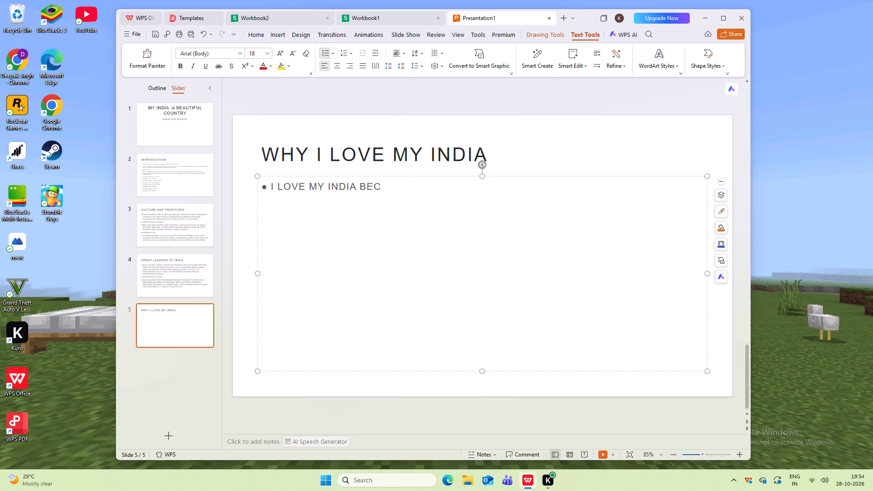
{"action": "type", "text": "AOUSE"}
{"action": "key", "text": "BackSpace"}
{"action": "key", "text": "BackSpace"}
{"action": "key", "text": "BackSpace"}
{"action": "key", "text": "BackSpace"}
{"action": "key", "text": "BackSpace"}
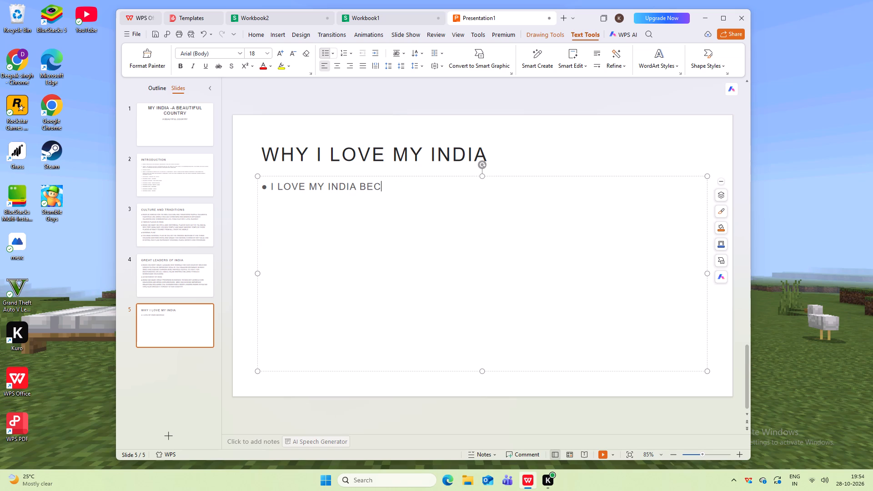
{"action": "type", "text": "AUSE"}
{"action": "key", "text": "space"}
Continue the bullet after "BECAUSE" with "IT IS MY MOTHERLAND".
{"action": "type", "text": "IT IS"}
{"action": "key", "text": "space"}
{"action": "type", "text": "MY MOYT"}
{"action": "key", "text": "BackSpace"}
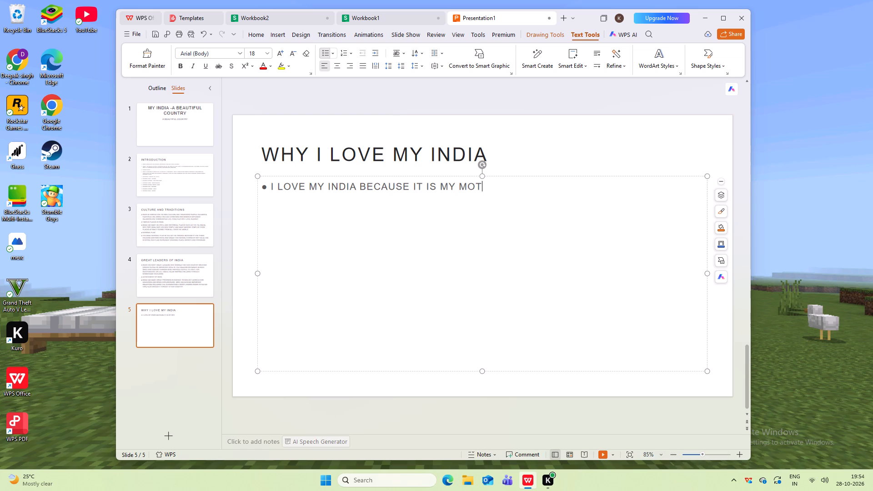
{"action": "type", "text": "HERLAND"}
{"action": "key", "text": "space"}
Add "I AM PROUD OF ITS CULTURE HISTORY TRADITION AND PEOPLE" to the bullet after "MOTHERLAND".
{"action": "type", "text": "I AM PROUD OF"}
{"action": "key", "text": "space"}
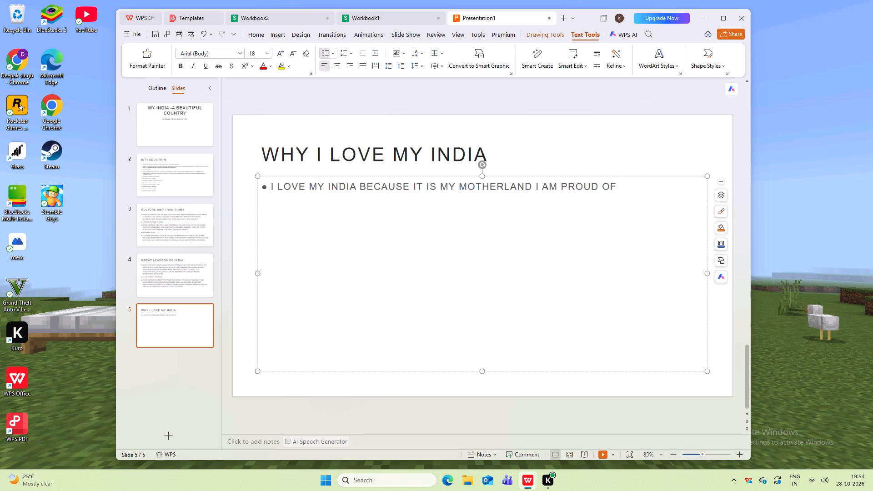
{"action": "type", "text": "ITS CULTURE"}
{"action": "key", "text": "space"}
{"action": "type", "text": "HISTORY"}
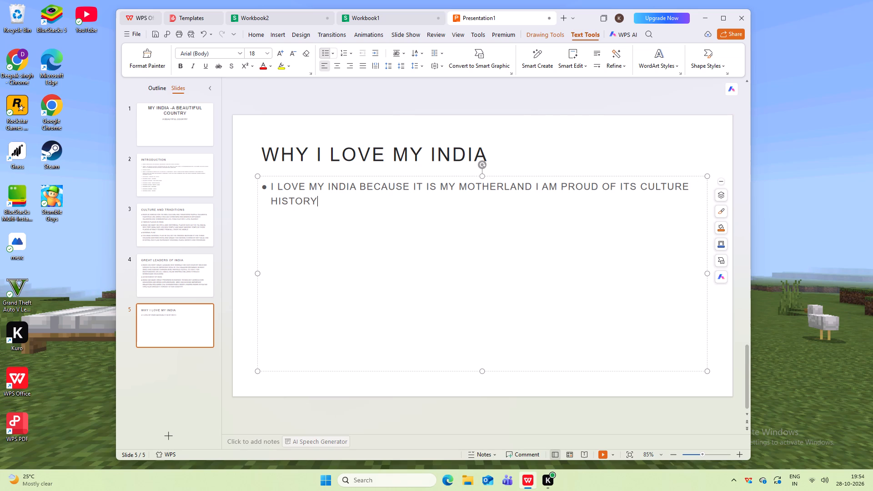
{"action": "key", "text": "space"}
{"action": "type", "text": "TRADU"}
{"action": "key", "text": "BackSpace"}
{"action": "type", "text": "ITION"}
{"action": "key", "text": "space"}
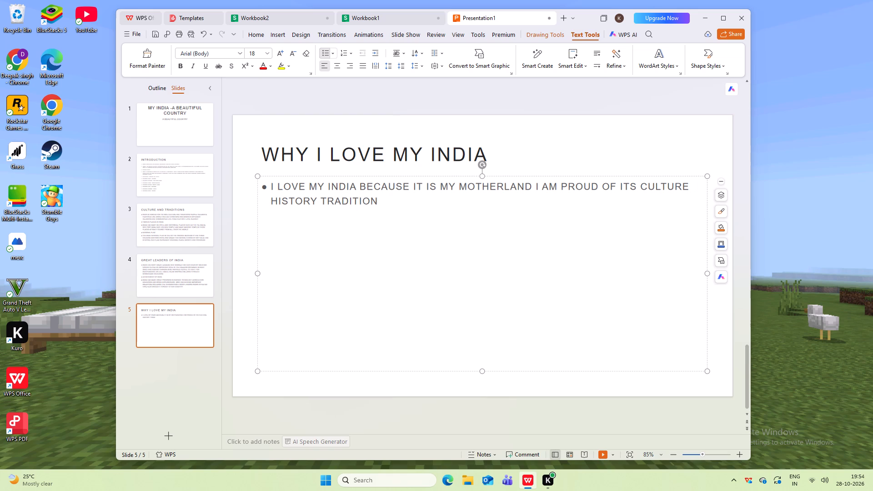
{"action": "type", "text": "AND"}
{"action": "key", "text": "space"}
{"action": "type", "text": "PEOPLE"}
{"action": "key", "text": "space"}
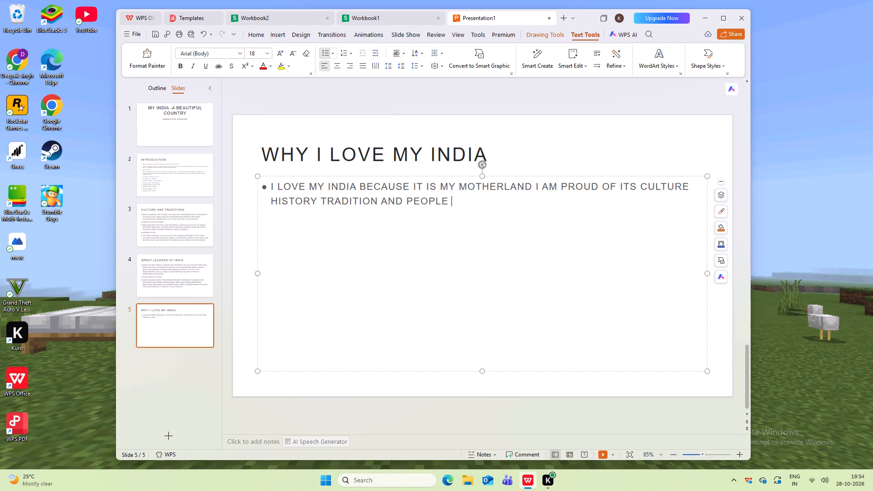
Continue the bullet after "PEOPLE" with "I WANT TO BECAME A RESPONSIBLE CITIZE".
{"action": "type", "text": "I W"}
{"action": "type", "text": "ANT"}
{"action": "key", "text": "space"}
{"action": "type", "text": "TO BECAME"}
{"action": "key", "text": "space"}
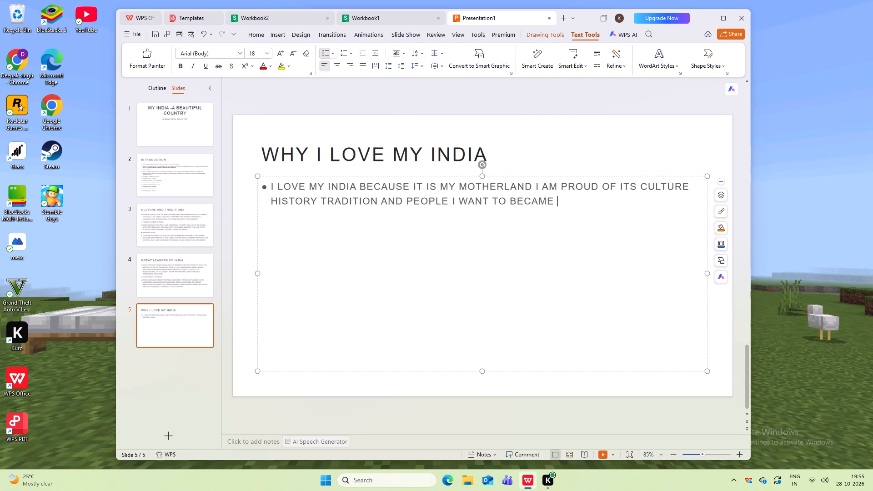
{"action": "key", "text": "a"}
{"action": "key", "text": "space"}
{"action": "type", "text": "RE"}
{"action": "type", "text": "SPO"}
{"action": "type", "text": "NSIBLE"}
{"action": "key", "text": "space"}
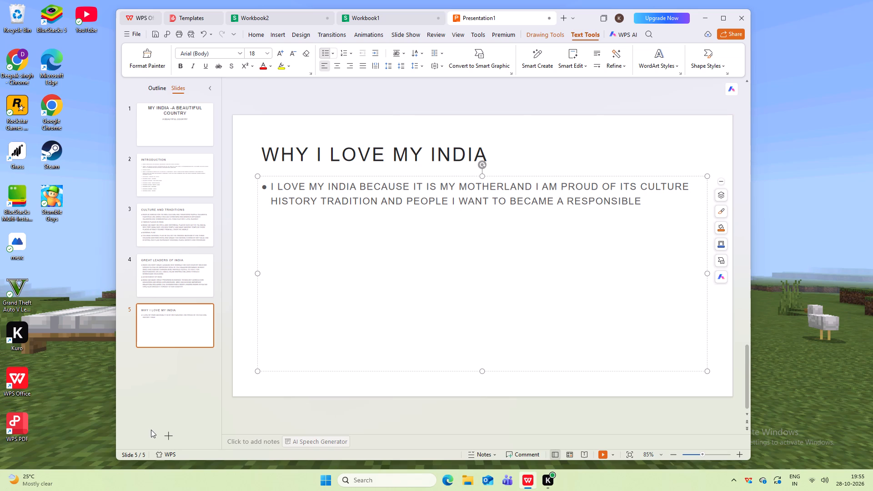
{"action": "type", "text": "CITIZE"}
{"action": "key", "text": "space"}
Finish slide 5's first bullet after "CITIZE" with "AND CONTRIBUTE TO THE DEVLOPMENT OF MY COUNTRY".
{"action": "type", "text": "AND"}
{"action": "key", "text": "space"}
{"action": "type", "text": "CONTR"}
{"action": "key", "text": "u"}
{"action": "key", "text": "BackSpace"}
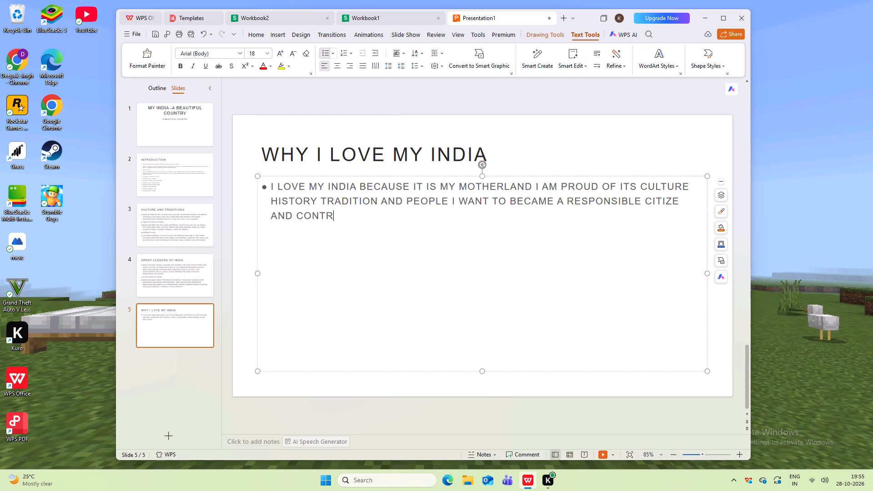
{"action": "type", "text": "IBUTE"}
{"action": "key", "text": "space"}
{"action": "type", "text": "TO THE"}
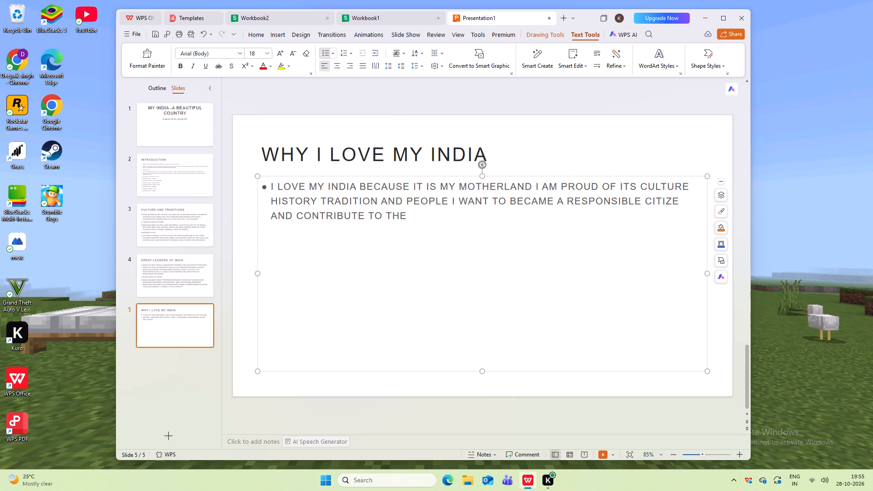
{"action": "key", "text": "space"}
{"action": "type", "text": "DEV"}
{"action": "type", "text": "LOPMENT"}
{"action": "key", "text": "space"}
{"action": "type", "text": "OF"}
{"action": "key", "text": "space"}
{"action": "type", "text": "MY COUNTRY"}
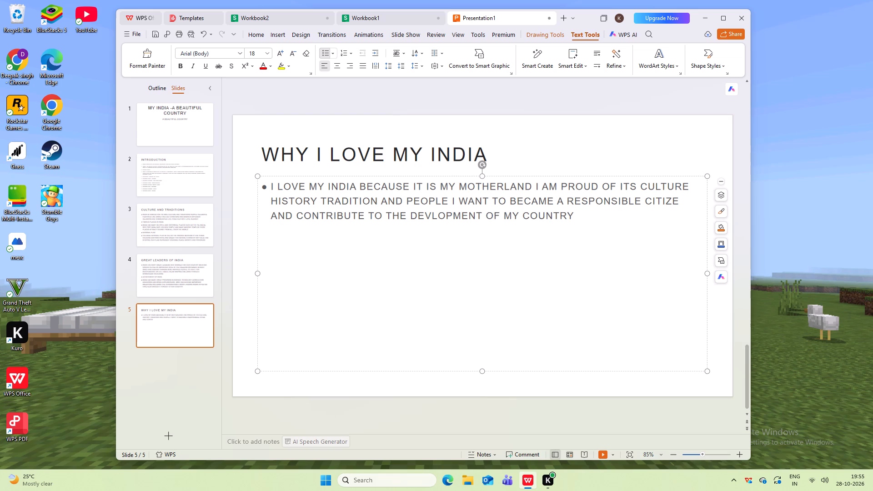
{"action": "key", "text": "space"}
Add a second bullet reading "CONCLUSION" to slide 5's content box.
{"action": "key", "text": "Return"}
{"action": "type", "text": "CON"}
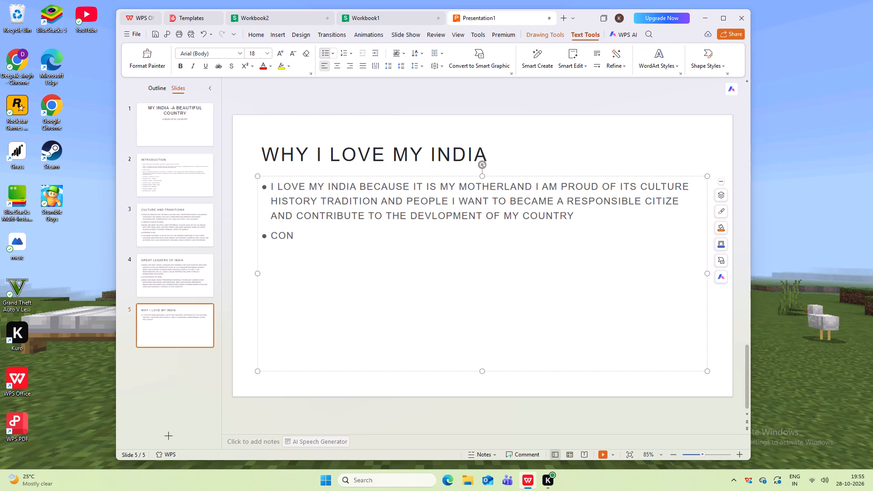
{"action": "key", "text": "c"}
{"action": "key", "text": "l"}
{"action": "key", "text": "u"}
{"action": "type", "text": "SION"}
Start a third bullet below "CONCLUSION" with "IN CONCLUSION INDIA IS A BEAUTIFUL COUNTRY".
{"action": "key", "text": "Return"}
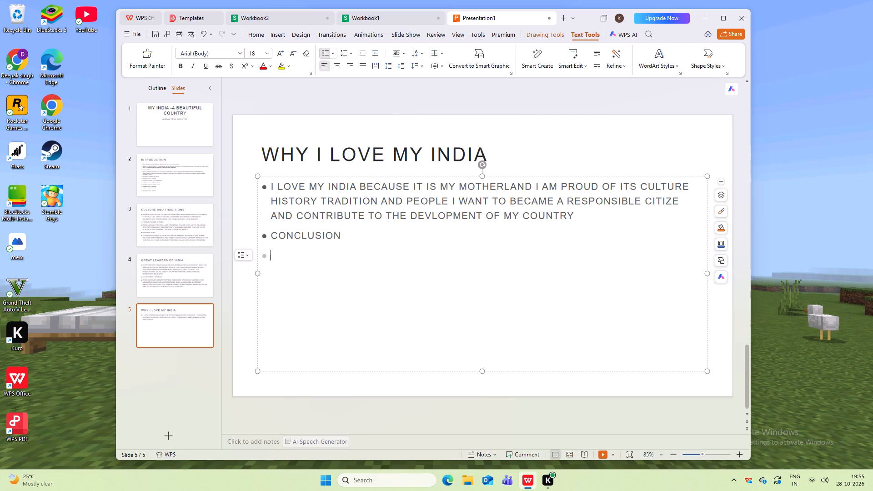
{"action": "type", "text": "IN CON"}
{"action": "type", "text": "CLUSION"}
{"action": "key", "text": "space"}
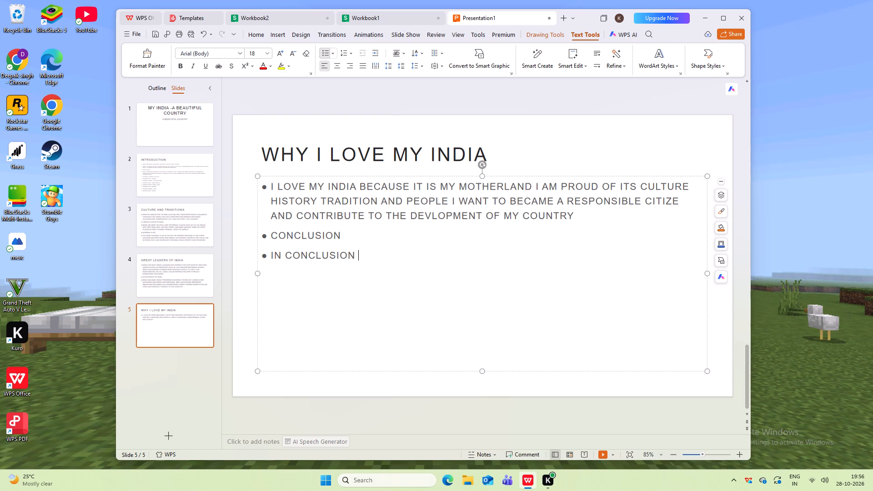
{"action": "type", "text": "INDIA"}
{"action": "key", "text": "space"}
{"action": "type", "text": "IS A"}
{"action": "key", "text": "space"}
{"action": "type", "text": "BE"}
{"action": "key", "text": "a"}
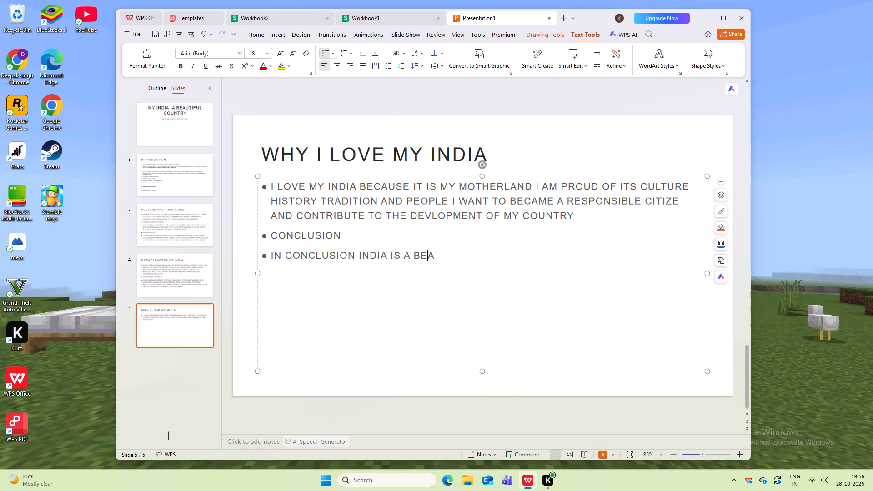
{"action": "type", "text": "UTIF"}
{"action": "type", "text": "UL"}
{"action": "key", "text": "space"}
{"action": "type", "text": "COUNTRY"}
{"action": "key", "text": "space"}
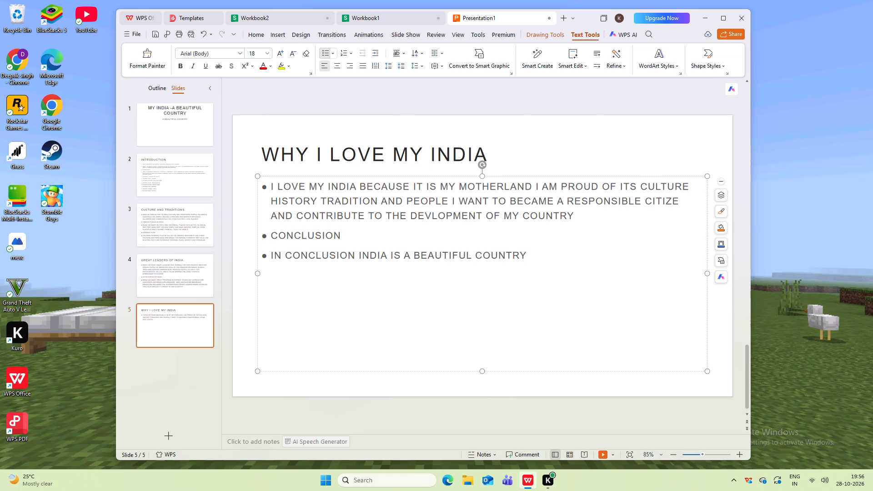
Continue the third bullet after "BEAUTIFUL COUNTRY" with "WITH RICH HERITAGE".
{"action": "type", "text": "WITH"}
{"action": "key", "text": "space"}
{"action": "type", "text": "RIVC"}
{"action": "key", "text": "BackSpace"}
{"action": "key", "text": "BackSpace"}
{"action": "type", "text": "CE"}
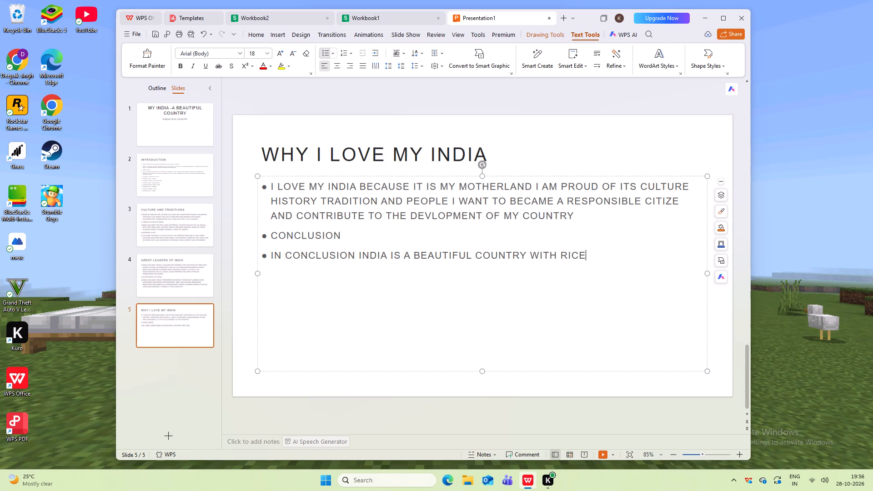
{"action": "key", "text": "BackSpace"}
{"action": "type", "text": "H"}
{"action": "key", "text": "space"}
{"action": "type", "text": "HERITAGE"}
Add "AND BRIGHT FUTURE" to the third bullet after "HERITAGE".
{"action": "key", "text": "space"}
{"action": "type", "text": "AND"}
{"action": "key", "text": "space"}
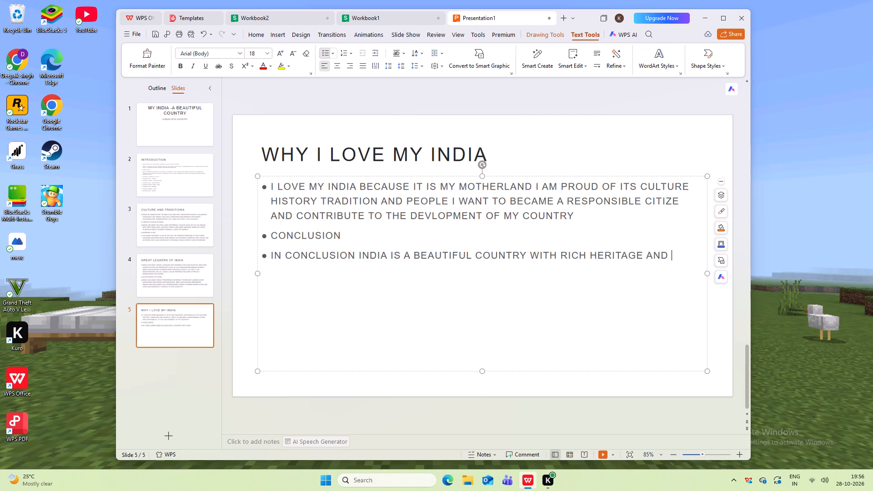
{"action": "type", "text": "BRIGHT"}
{"action": "key", "text": "space"}
{"action": "type", "text": "FUTU"}
{"action": "type", "text": "RE"}
{"action": "key", "text": "space"}
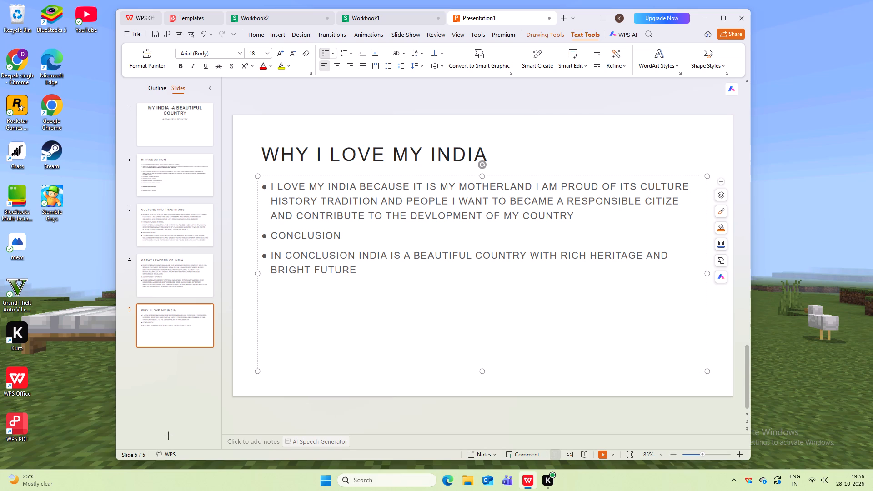
Continue the third bullet after "BRIGHT FUTURE" with "WE SHOULD RESPECT OUR NATIONAL FLAG".
{"action": "type", "text": "WE"}
{"action": "key", "text": "space"}
{"action": "type", "text": "SHOULD"}
{"action": "key", "text": "space"}
{"action": "type", "text": "RESPECT"}
{"action": "key", "text": "space"}
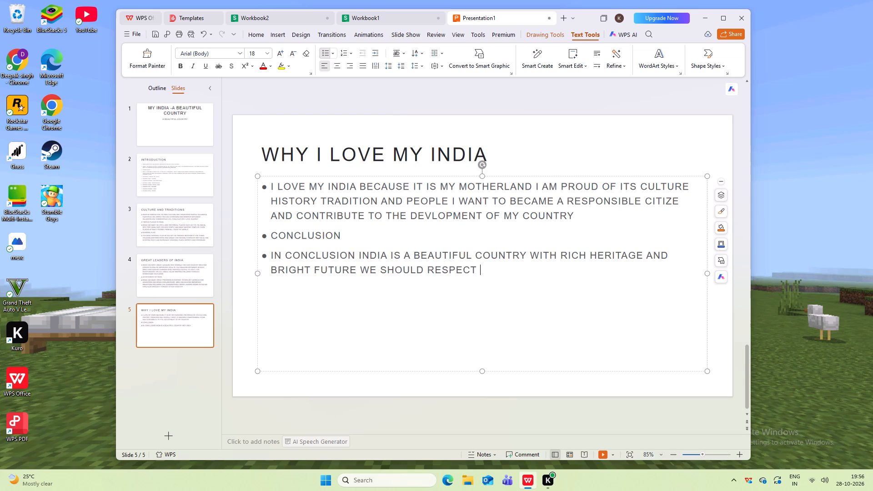
{"action": "type", "text": "OUR"}
{"action": "key", "text": "space"}
{"action": "type", "text": "NAT"}
{"action": "key", "text": "i"}
{"action": "key", "text": "o"}
{"action": "type", "text": "NAL"}
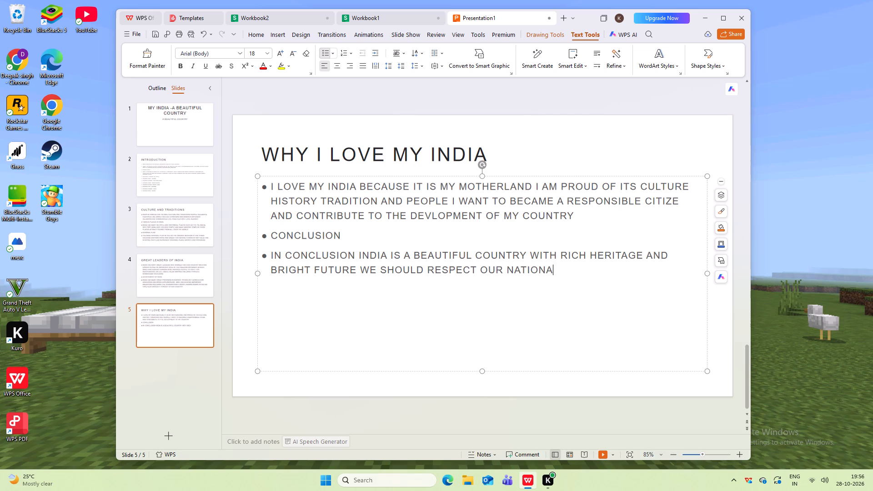
{"action": "key", "text": "space"}
{"action": "type", "text": "FLAG"}
{"action": "key", "text": "space"}
Continue the third bullet after "NATIONAL FLAG" with "PROTECT OUR ENVIRONMENT AND".
{"action": "type", "text": "PROTECT"}
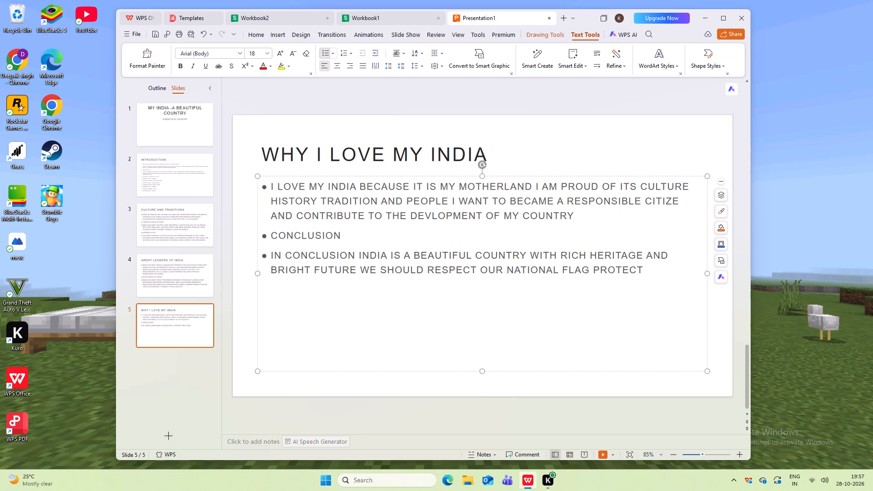
{"action": "key", "text": "space"}
{"action": "type", "text": "OUR"}
{"action": "key", "text": "space"}
{"action": "type", "text": "ENV"}
{"action": "type", "text": "IRON"}
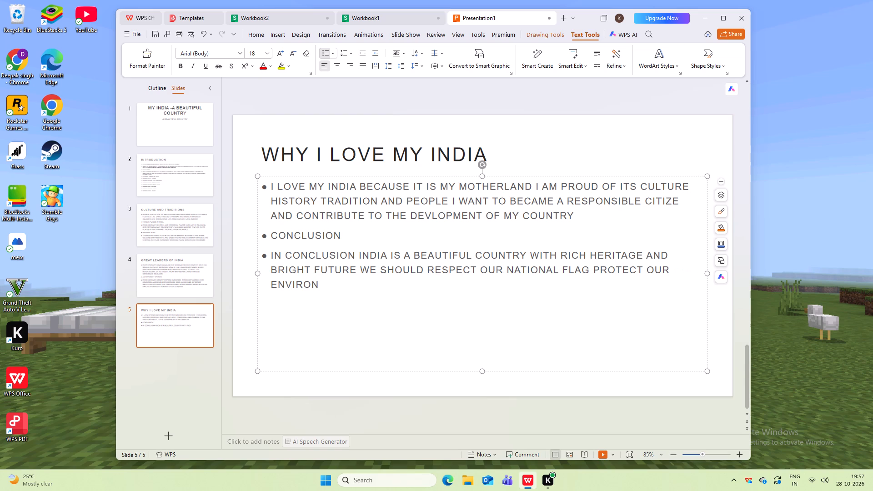
{"action": "type", "text": "MENT AND"}
{"action": "key", "text": "space"}
Add "MAINTAIN UNITY" to the third bullet after "ENVIRONMENT AND".
{"action": "type", "text": "MAI"}
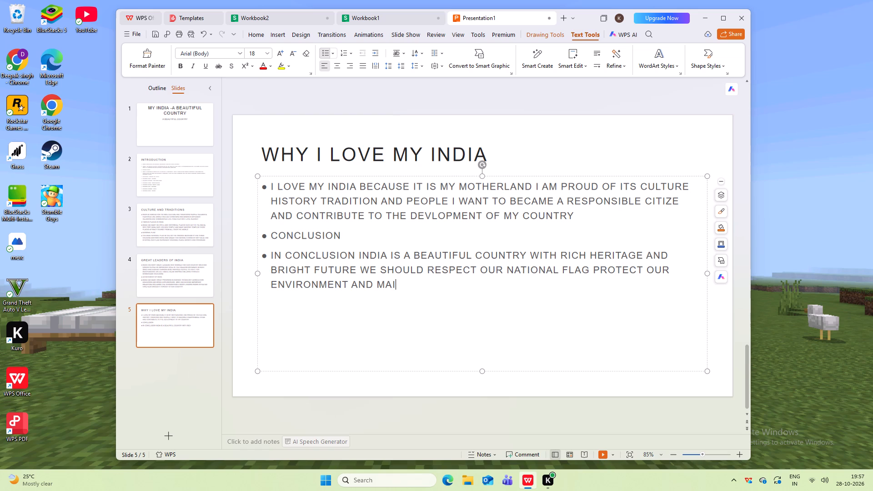
{"action": "type", "text": "NTAIN"}
{"action": "key", "text": "space"}
{"action": "key", "text": "i"}
{"action": "key", "text": "BackSpace"}
{"action": "type", "text": "UMN"}
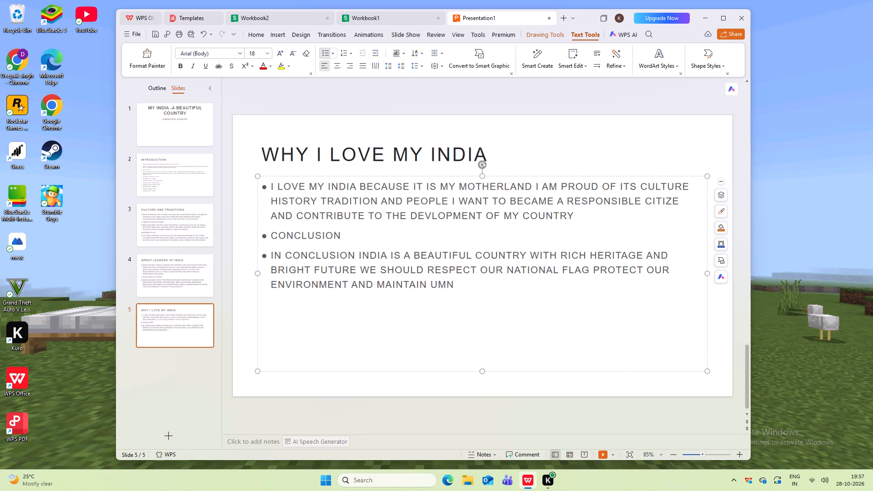
{"action": "key", "text": "BackSpace"}
{"action": "key", "text": "BackSpace"}
{"action": "type", "text": "NITY"}
{"action": "key", "text": "space"}
Finish the third bullet after "MAINTAIN UNITY" with "AMOUNG ALL PEOPLE".
{"action": "type", "text": "AMOUNG"}
{"action": "key", "text": "space"}
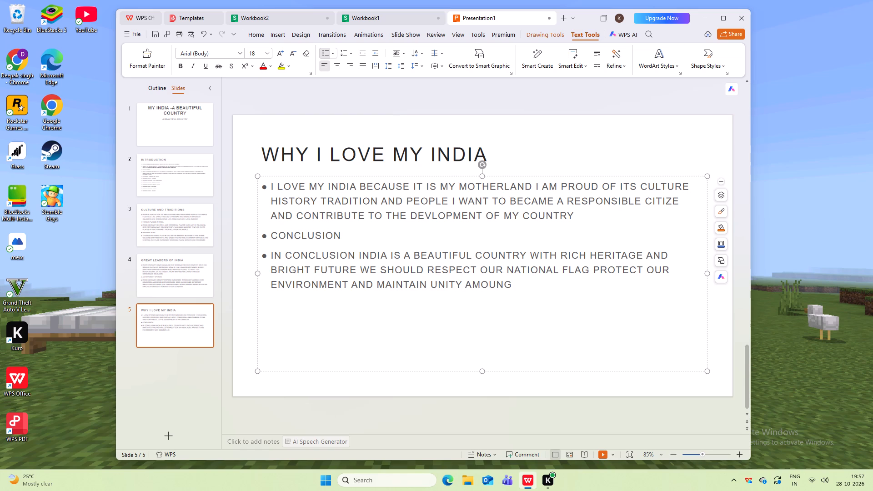
{"action": "type", "text": "ALL"}
{"action": "key", "text": "space"}
{"action": "type", "text": "PR"}
{"action": "key", "text": "BackSpace"}
{"action": "type", "text": "EOPLE"}
{"action": "key", "text": "space"}
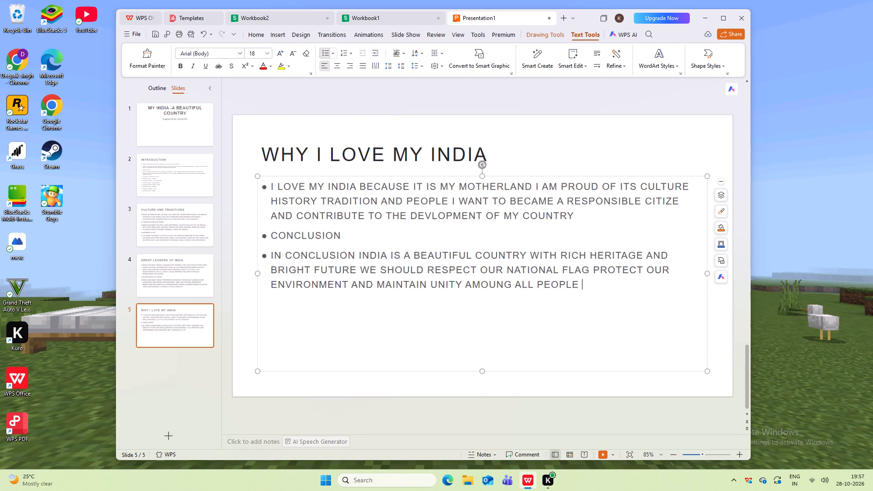
Leave one blank line below the conclusion paragraph and start a new bullet with "UNITY IN DIVERSITY".
{"action": "key", "text": "Return"}
{"action": "key", "text": "Return"}
{"action": "type", "text": "UNITY"}
{"action": "key", "text": "space"}
{"action": "type", "text": "IN DI"}
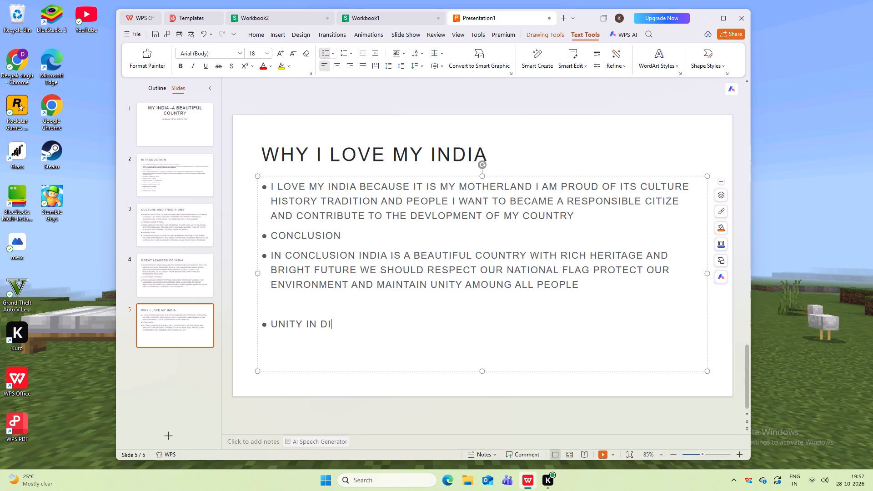
{"action": "type", "text": "VES"}
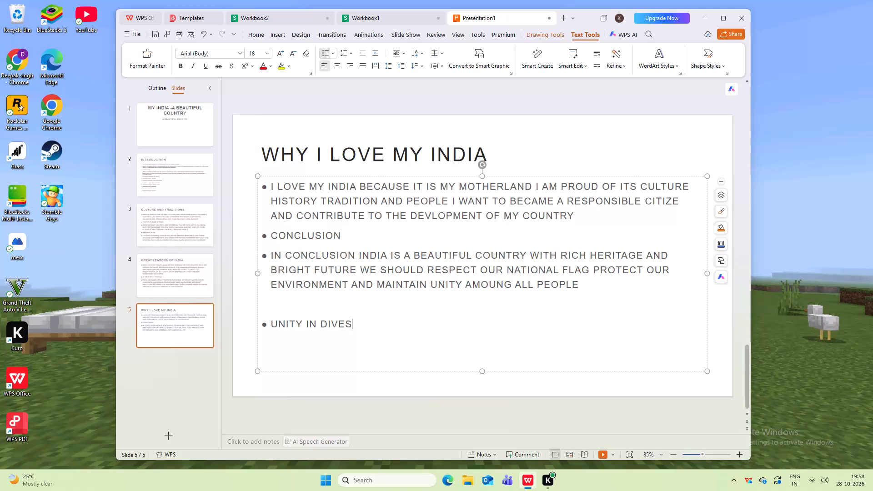
{"action": "key", "text": "BackSpace"}
{"action": "type", "text": "RSITY"}
{"action": "key", "text": "space"}
Complete the "UNITY IN DIVERSITY" bullet with "IS STRENGTH OF INDIA".
{"action": "type", "text": "IS STR"}
{"action": "key", "text": "e"}
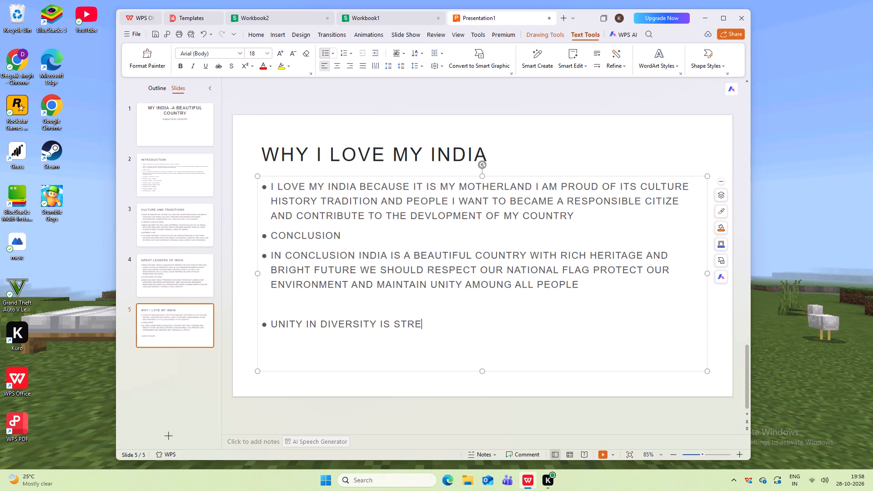
{"action": "key", "text": "g"}
{"action": "key", "text": "BackSpace"}
{"action": "key", "text": "n"}
{"action": "type", "text": "GTH"}
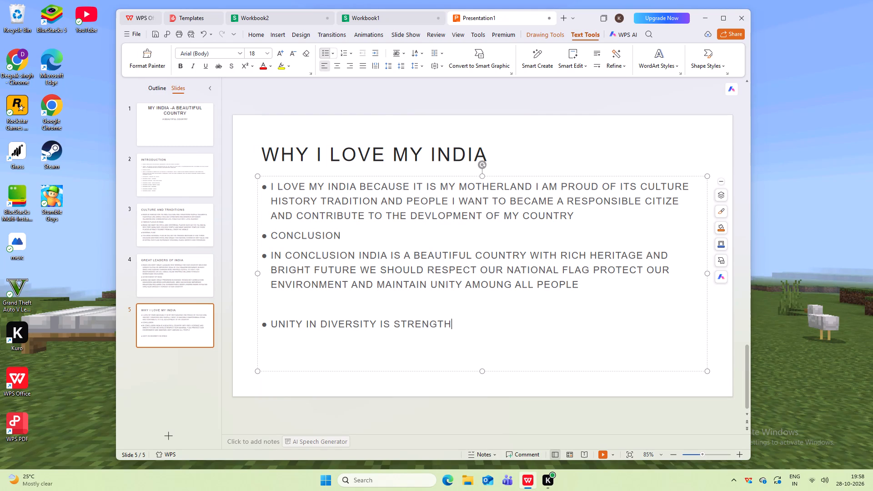
{"action": "key", "text": "space"}
{"action": "type", "text": "OF INDIA"}
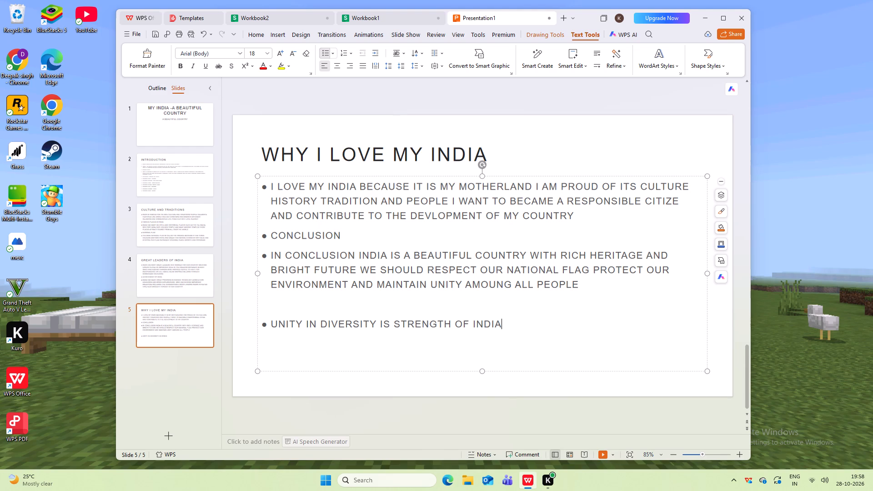
Leave one blank line below the unity bullet and add a closing bullet reading "THANK YOU AND LOVE YOU ALL;;;".
{"action": "key", "text": "Return"}
{"action": "key", "text": "Return"}
{"action": "type", "text": "THANK YOU"}
{"action": "key", "text": "space"}
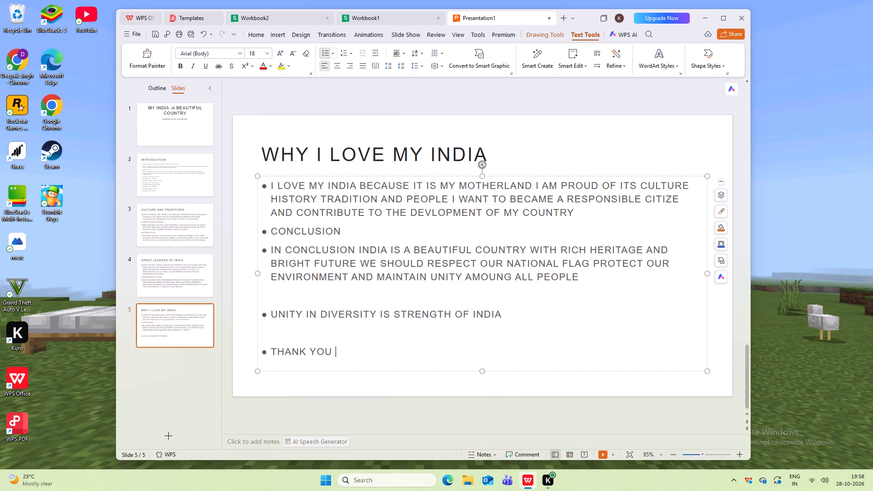
{"action": "type", "text": "AND LOVE YOU ALL"}
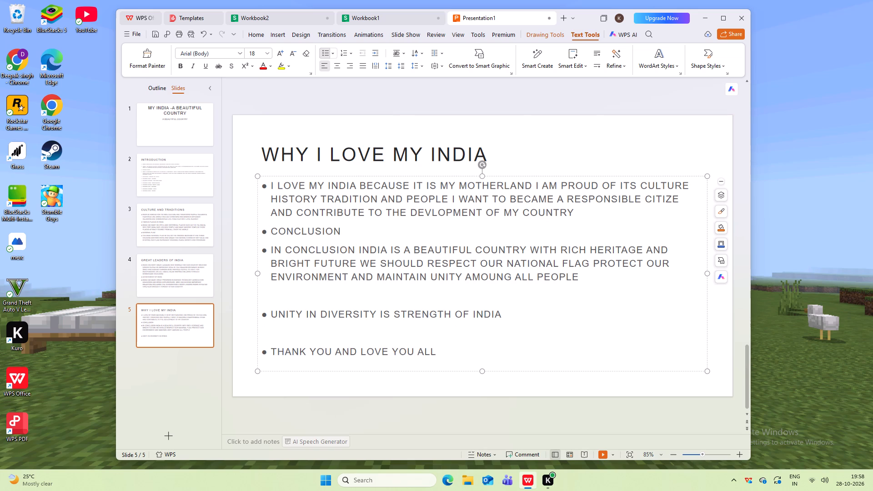
{"action": "type", "text": ";;;"}
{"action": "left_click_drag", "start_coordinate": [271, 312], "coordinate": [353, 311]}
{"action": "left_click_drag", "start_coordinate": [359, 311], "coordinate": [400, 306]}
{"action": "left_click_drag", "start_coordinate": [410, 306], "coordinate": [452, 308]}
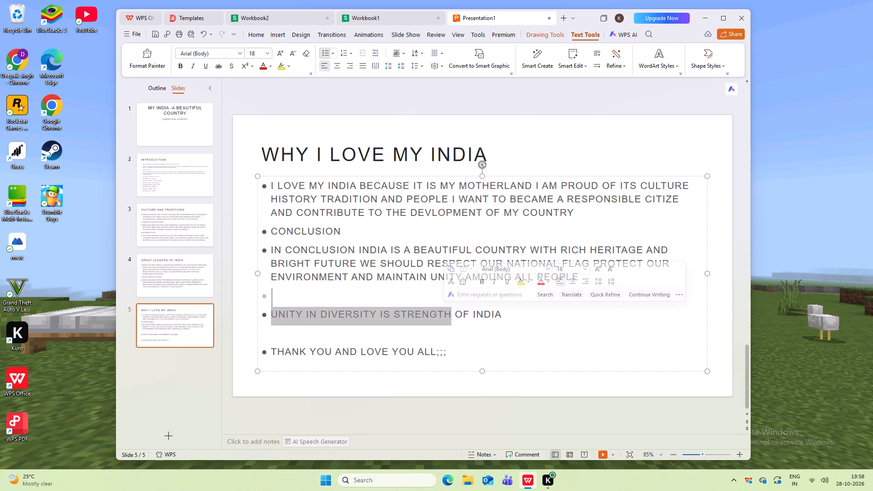
Remove the bullet marker from the blank line between the unity bullet and the thank-you bullet.
{"action": "left_click", "coordinate": [481, 331]}
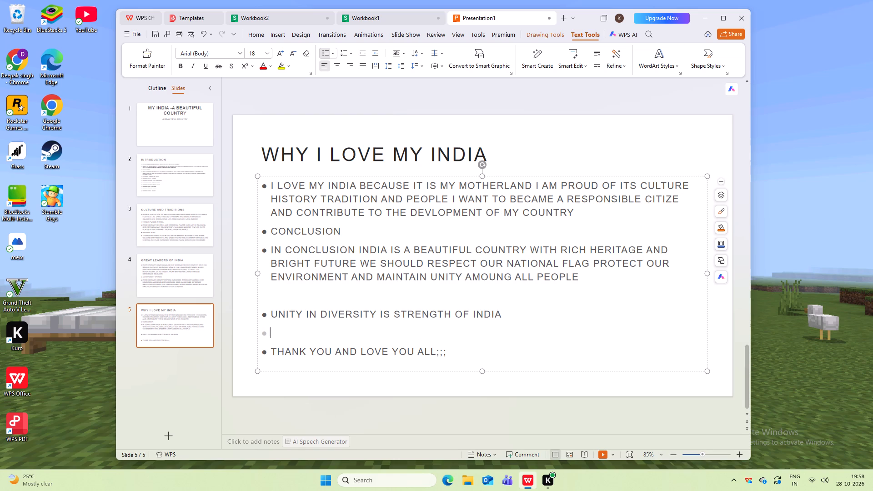
{"action": "key", "text": "BackSpace"}
Make the "UNITY IN DIVERSITY IS STRENGTH OF INDIA" bullet bold and italic.
{"action": "left_click_drag", "start_coordinate": [271, 312], "coordinate": [412, 306]}
{"action": "left_click_drag", "start_coordinate": [271, 314], "coordinate": [286, 316]}
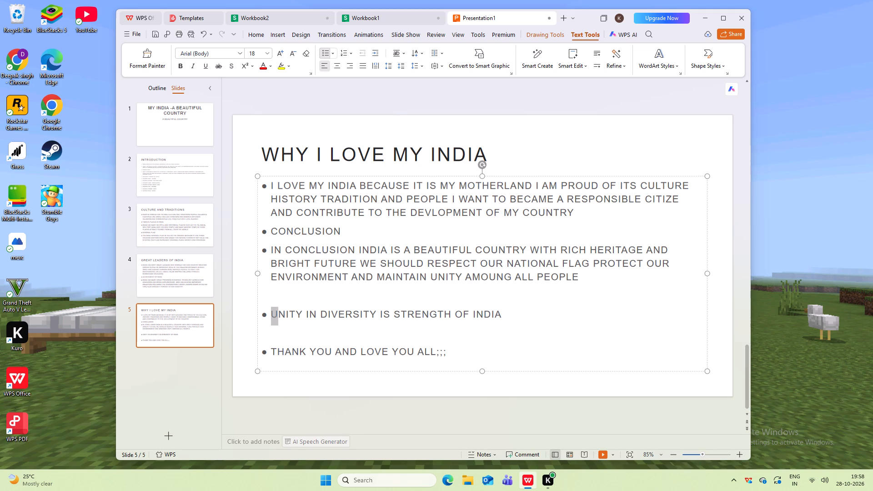
{"action": "left_click_drag", "start_coordinate": [286, 316], "coordinate": [485, 313]}
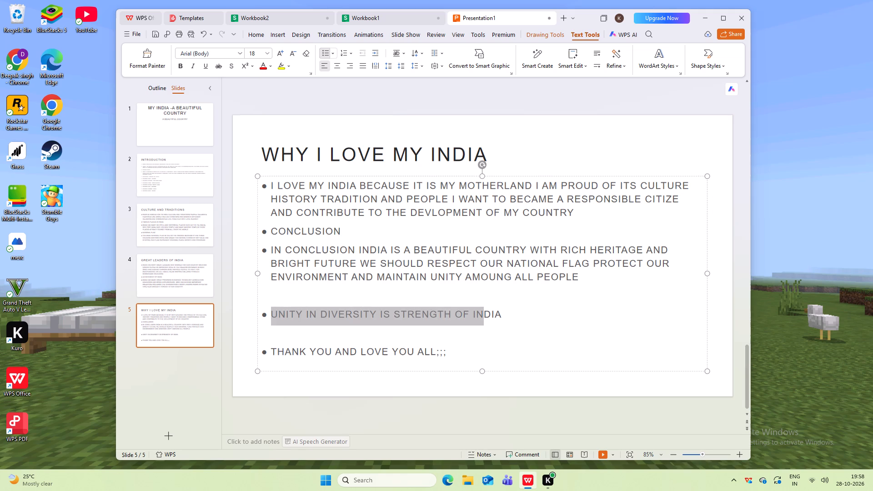
{"action": "left_click_drag", "start_coordinate": [485, 313], "coordinate": [499, 315]}
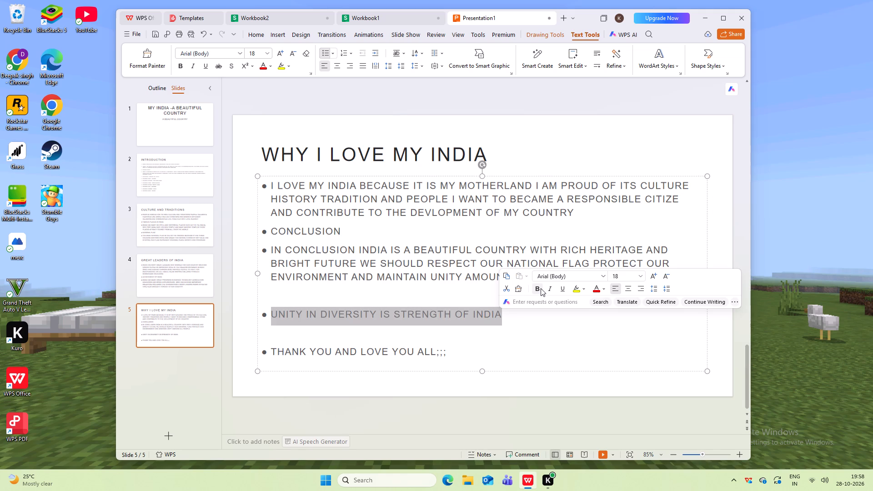
{"action": "left_click", "coordinate": [541, 288]}
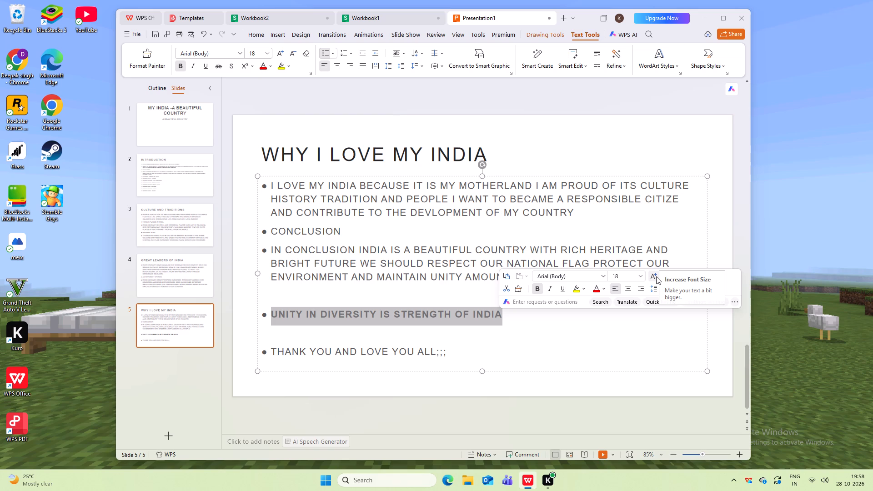
{"action": "left_click", "coordinate": [546, 290]}
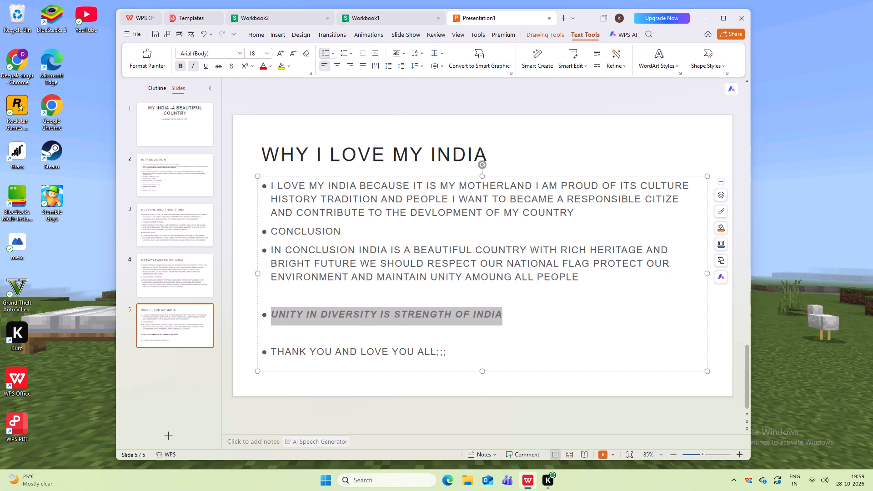
{"action": "left_click", "coordinate": [417, 332]}
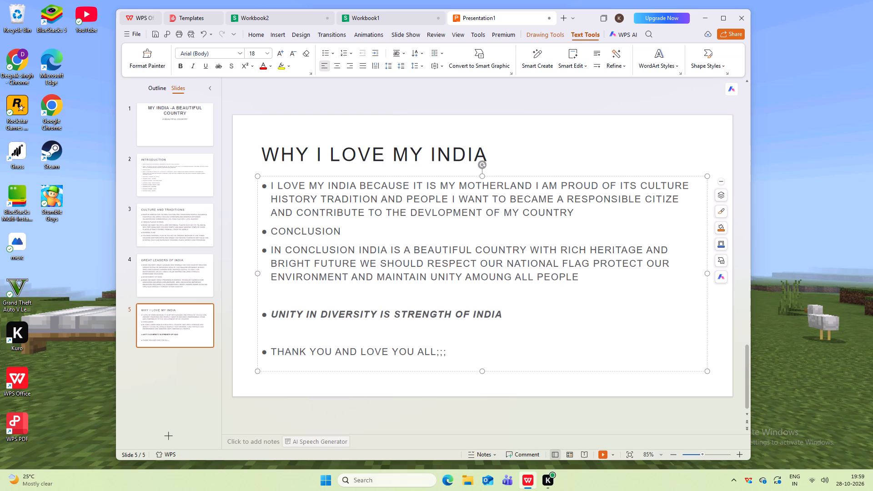
Make the "CONCLUSION" bullet and the slide title "WHY I LOVE MY INDIA" bold and italic.
{"action": "left_click_drag", "start_coordinate": [270, 230], "coordinate": [342, 231]}
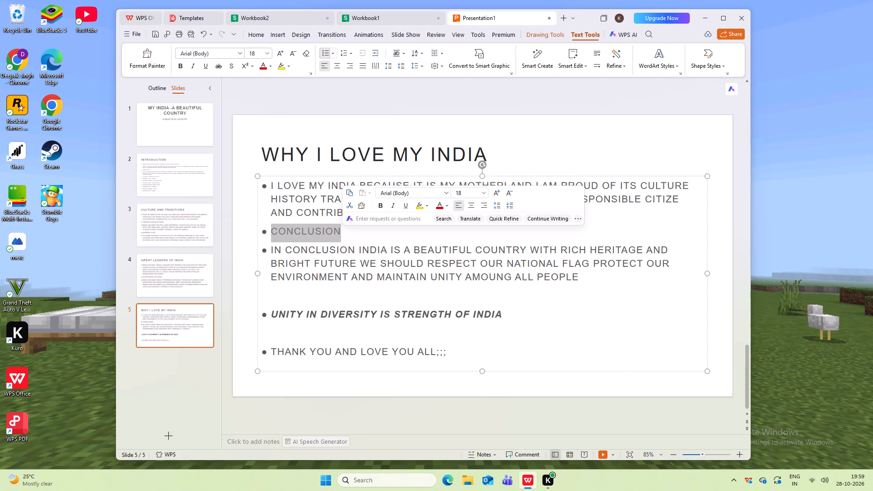
{"action": "left_click", "coordinate": [385, 205]}
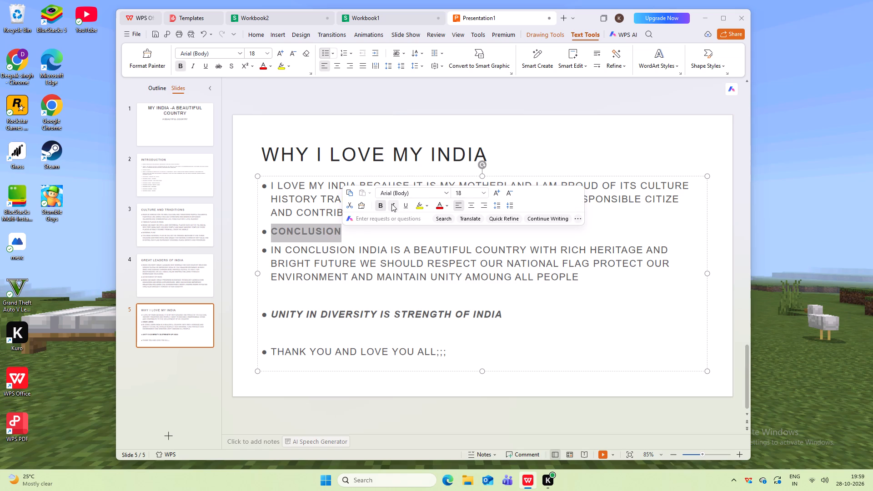
{"action": "left_click", "coordinate": [391, 204]}
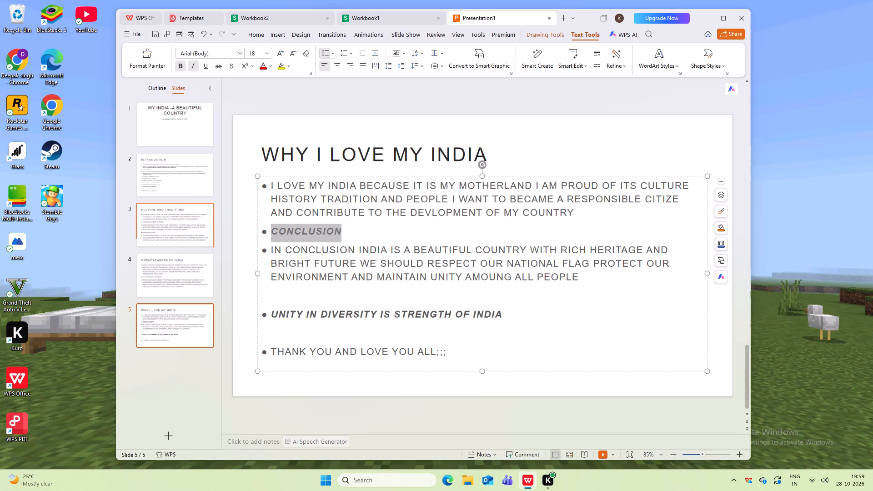
{"action": "left_click_drag", "start_coordinate": [261, 149], "coordinate": [470, 147]}
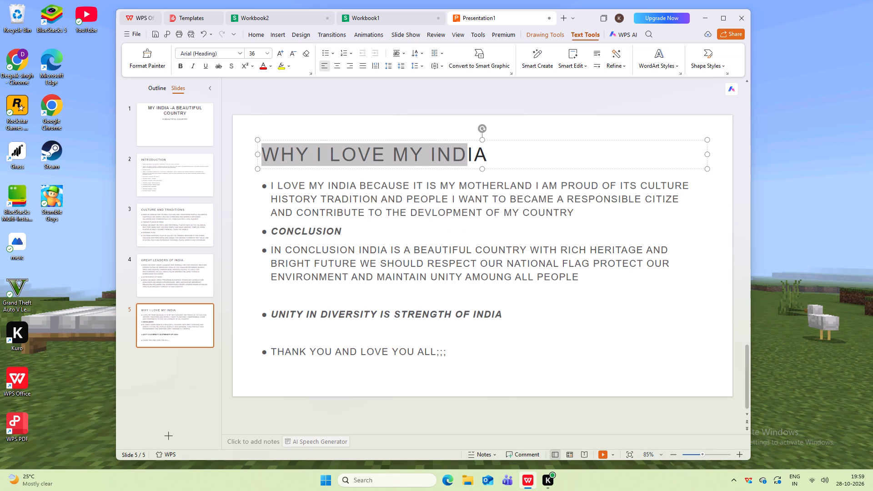
{"action": "left_click_drag", "start_coordinate": [470, 147], "coordinate": [484, 148]}
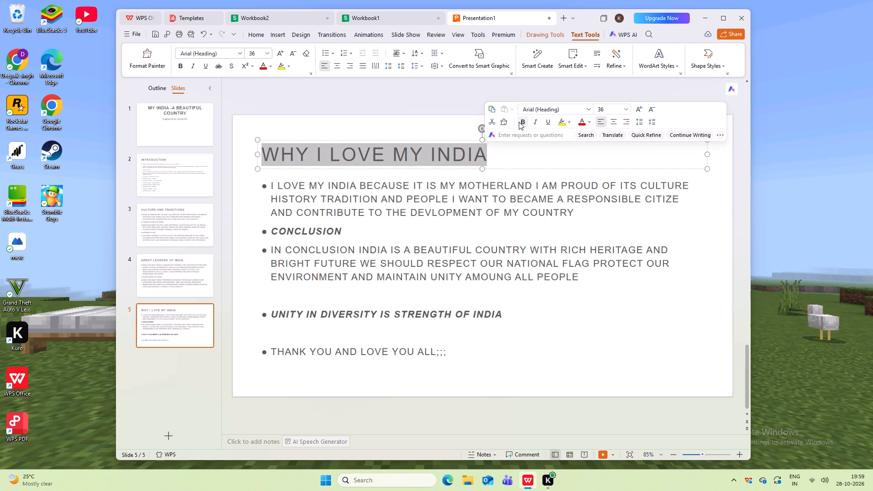
{"action": "left_click", "coordinate": [519, 122]}
{"action": "left_click", "coordinate": [532, 122]}
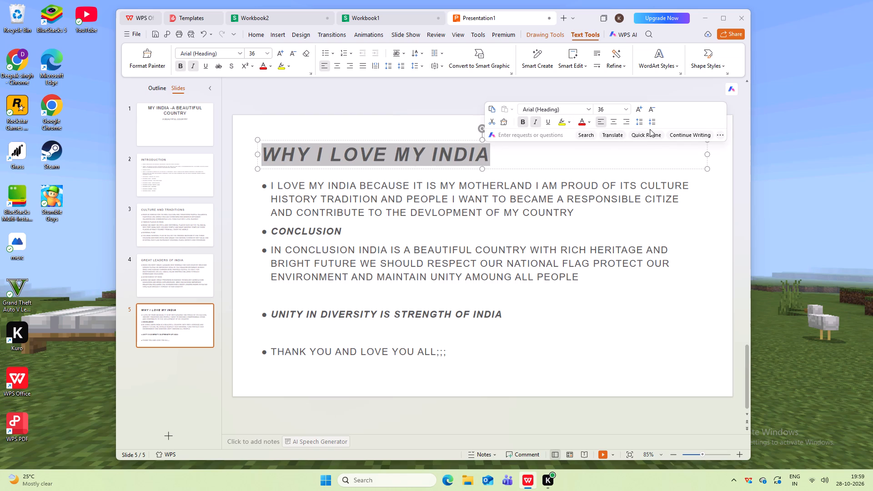
On slide 4, make the "ACHIEVEMENT OF INDIA" bullet and the title "GREAT LEADERS OF INDIA" bold and italic.
{"action": "left_click", "coordinate": [185, 290]}
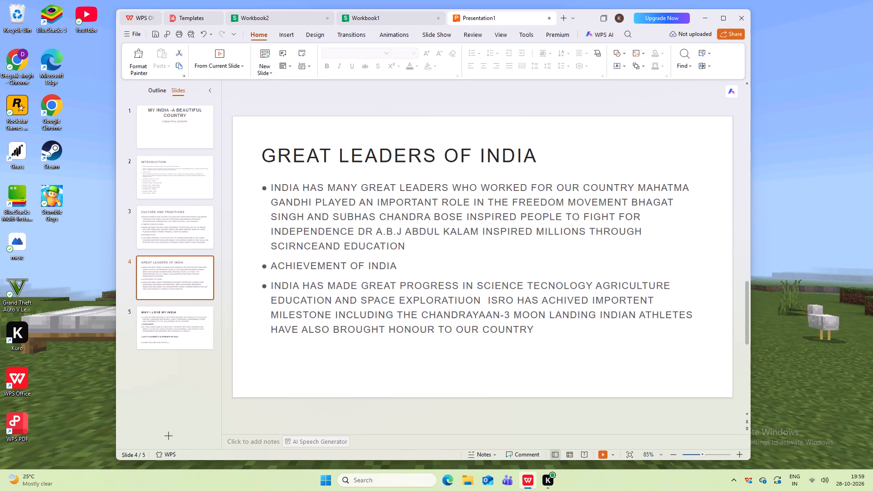
{"action": "left_click_drag", "start_coordinate": [271, 263], "coordinate": [400, 256]}
{"action": "left_click", "coordinate": [437, 230]}
{"action": "left_click", "coordinate": [448, 232]}
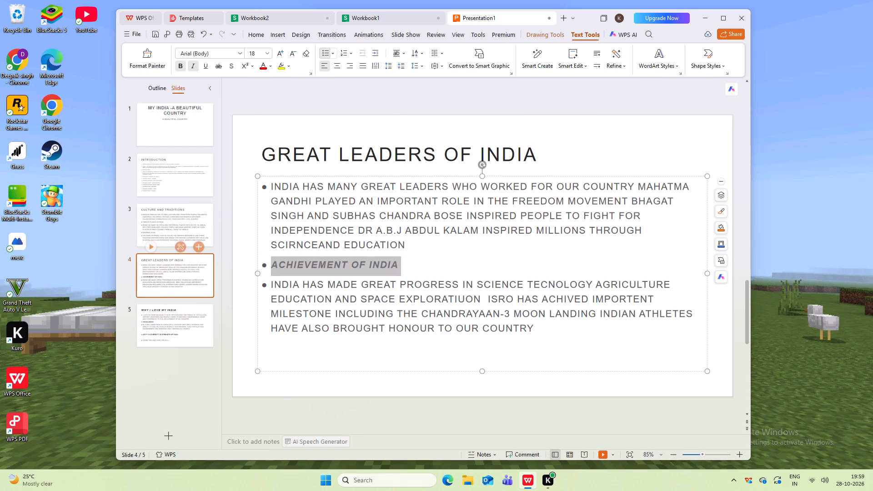
{"action": "left_click_drag", "start_coordinate": [264, 152], "coordinate": [546, 149]}
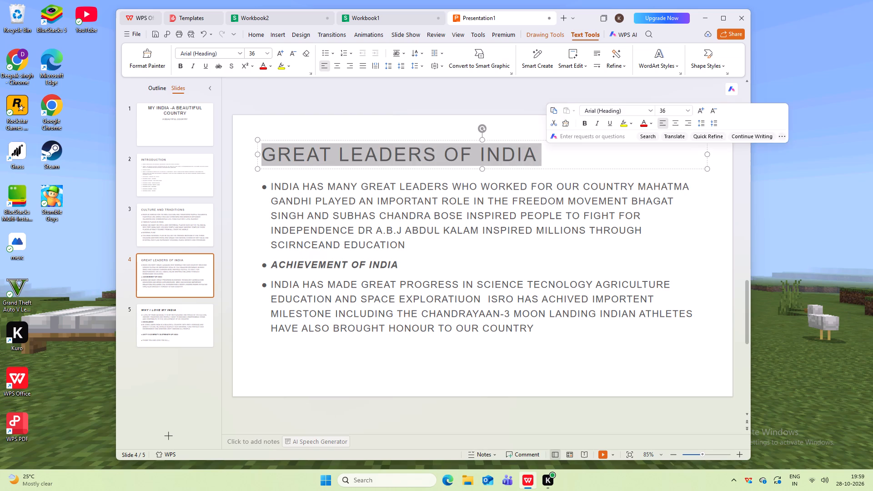
{"action": "left_click", "coordinate": [587, 123]}
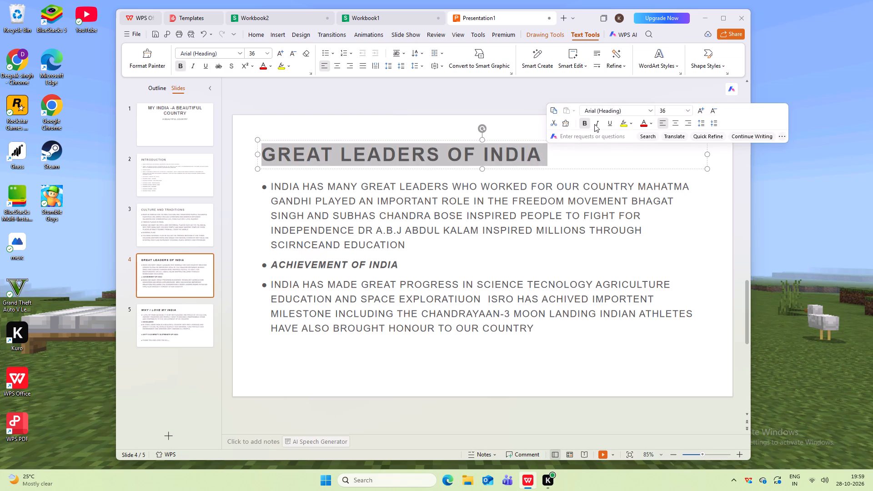
{"action": "left_click", "coordinate": [594, 124]}
Make slide 3's title "CULTURE AND TRADITIONS" bold and italic.
{"action": "left_click", "coordinate": [200, 230]}
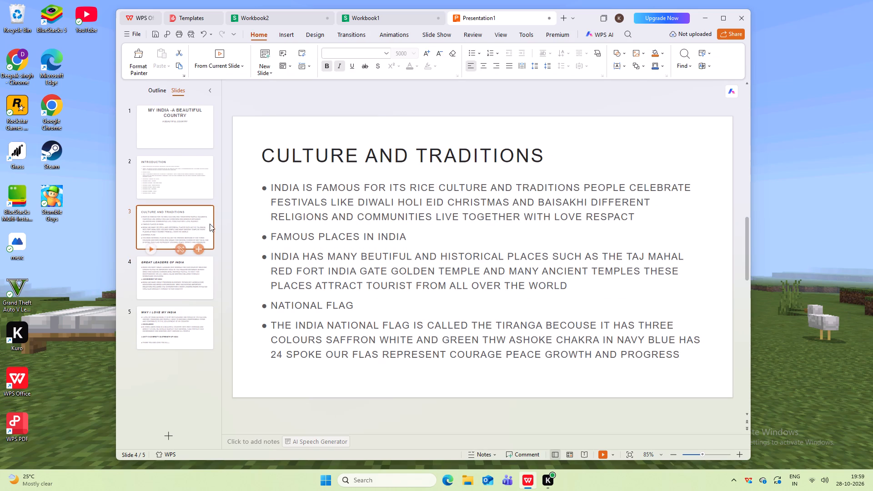
{"action": "left_click_drag", "start_coordinate": [263, 151], "coordinate": [515, 150]}
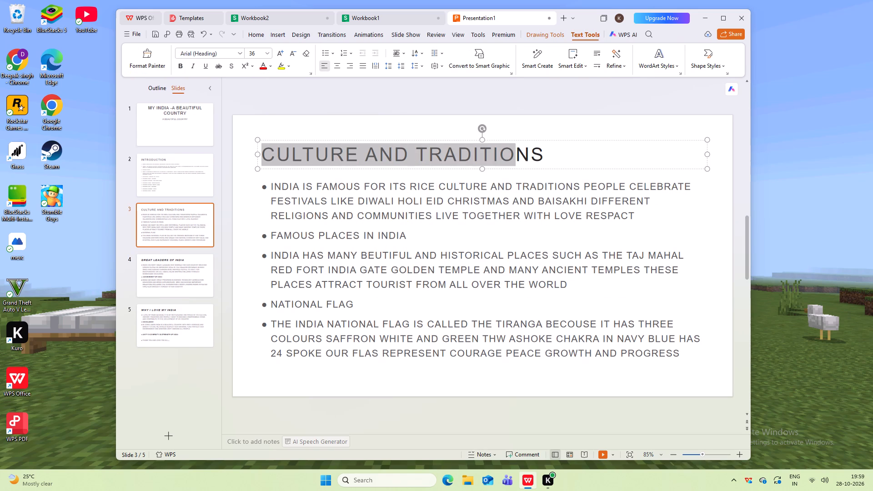
{"action": "left_click_drag", "start_coordinate": [515, 150], "coordinate": [539, 150]}
{"action": "left_click", "coordinate": [574, 125]}
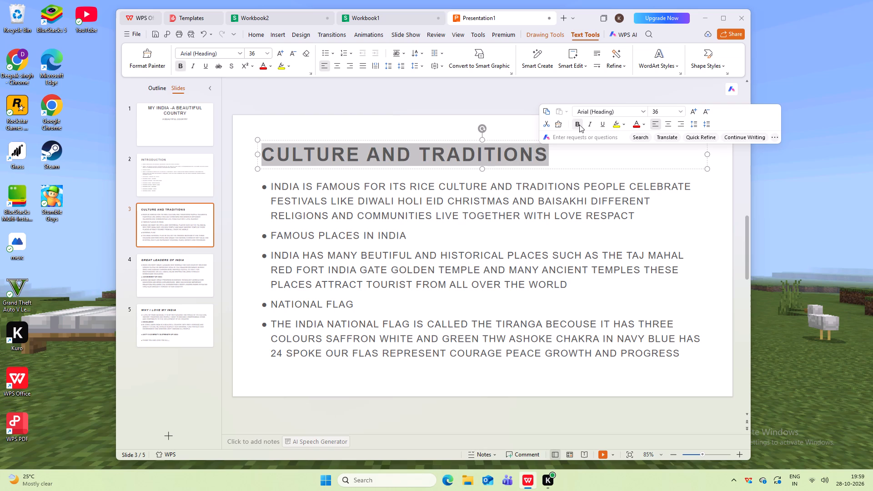
{"action": "left_click", "coordinate": [587, 125]}
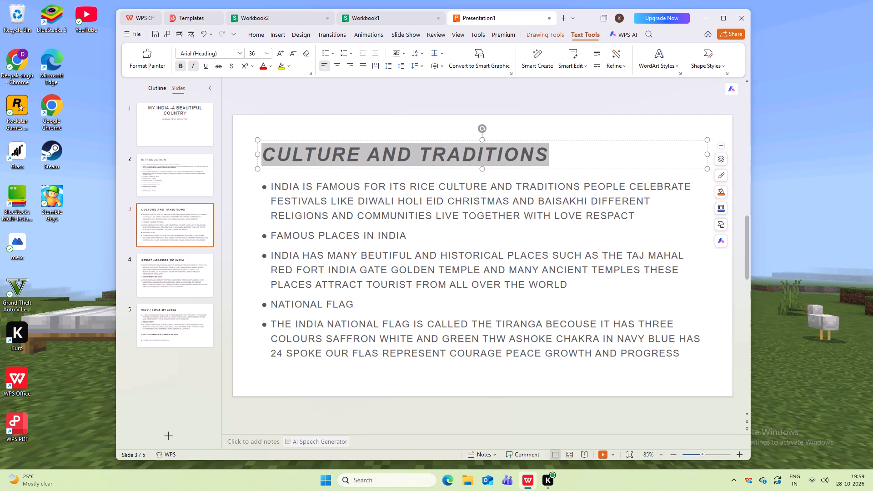
Make the "FAMOUS PLACES IN INDIA" and "NATIONAL FLAG" bullets on slide 3 bold and italic.
{"action": "left_click_drag", "start_coordinate": [270, 233], "coordinate": [403, 232]}
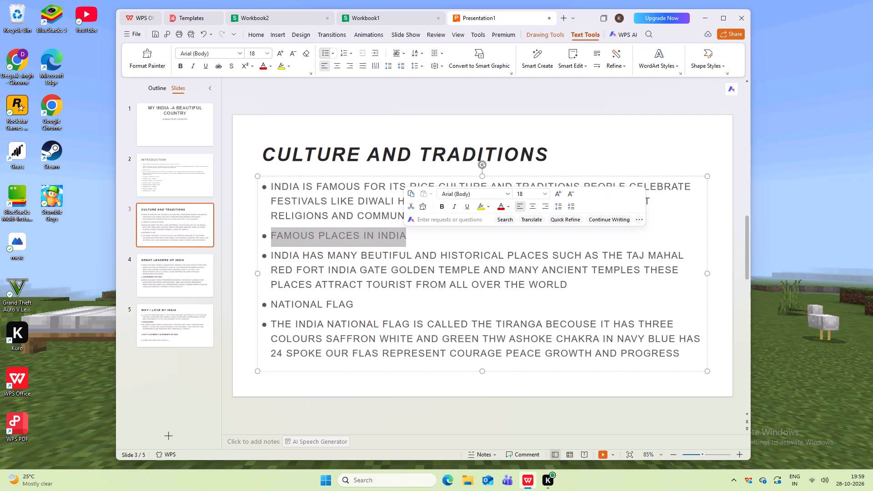
{"action": "left_click", "coordinate": [444, 206]}
{"action": "left_click", "coordinate": [456, 208]}
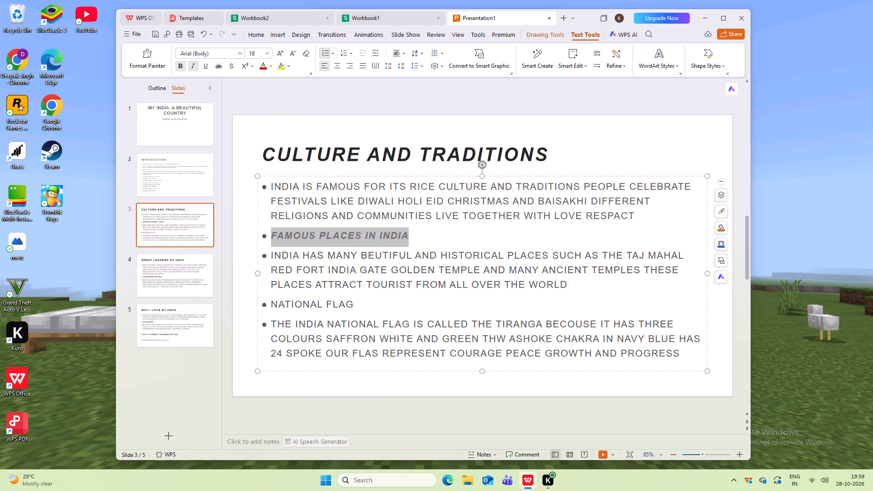
{"action": "left_click_drag", "start_coordinate": [271, 302], "coordinate": [357, 301]}
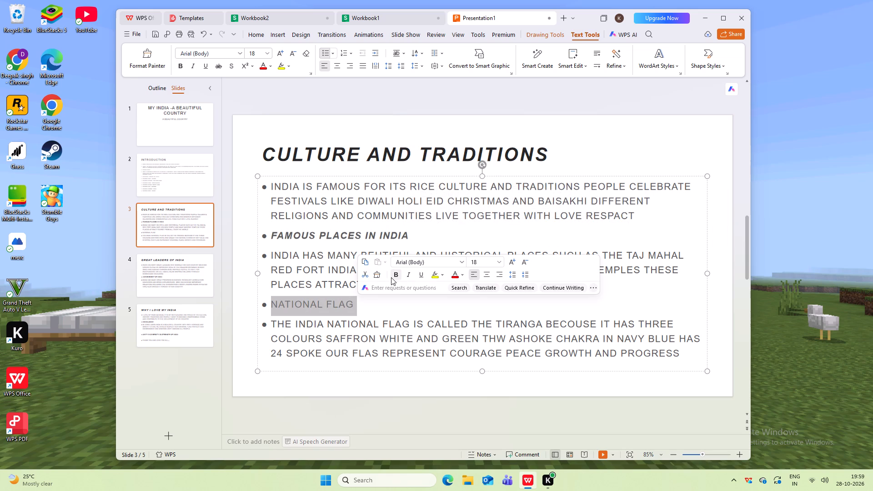
{"action": "left_click", "coordinate": [393, 276]}
{"action": "left_click", "coordinate": [411, 276]}
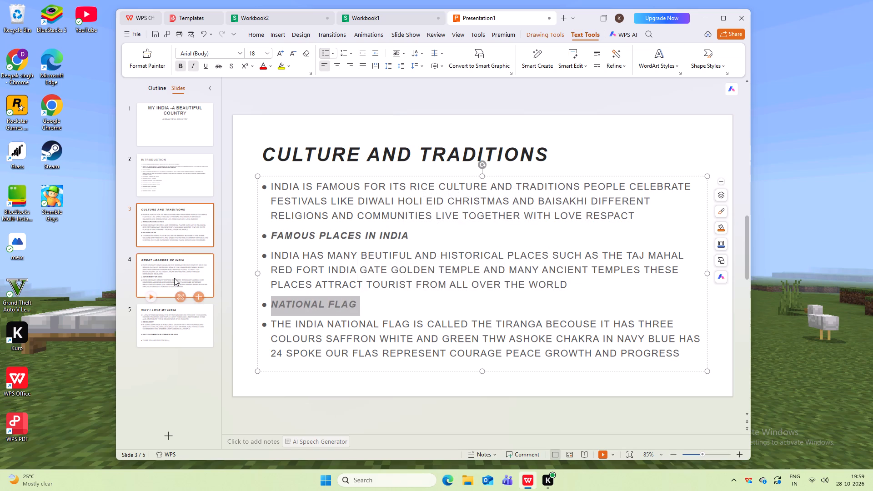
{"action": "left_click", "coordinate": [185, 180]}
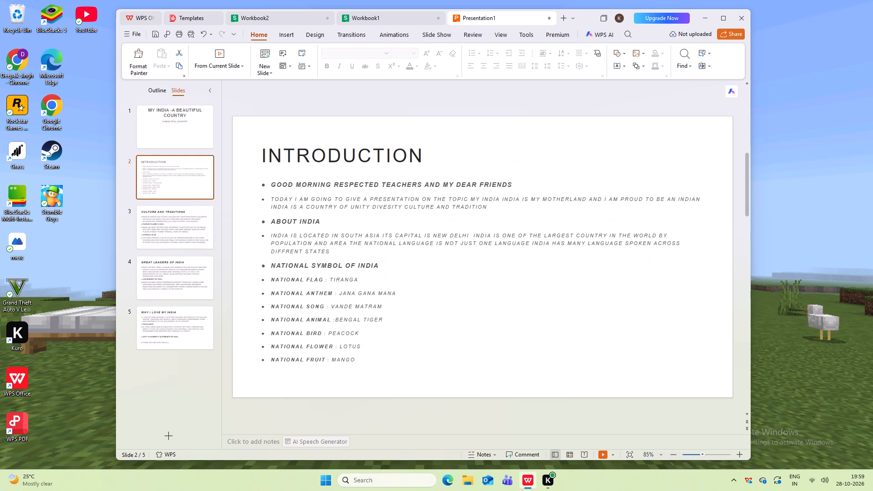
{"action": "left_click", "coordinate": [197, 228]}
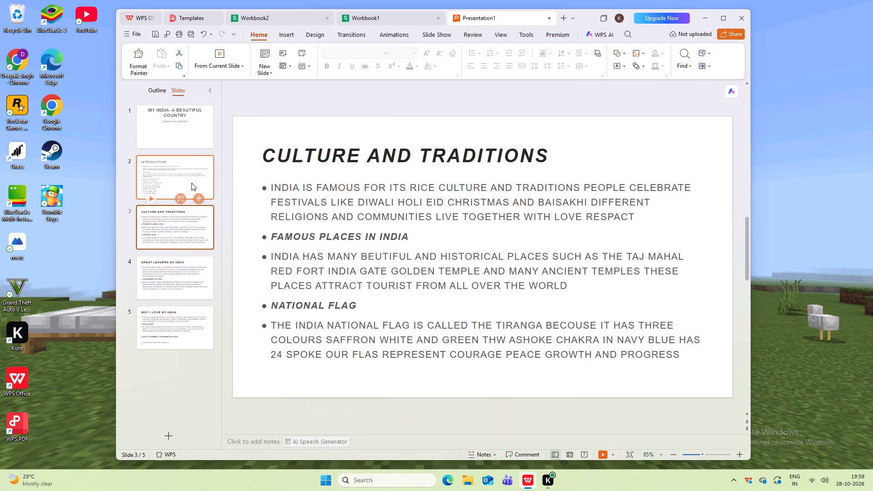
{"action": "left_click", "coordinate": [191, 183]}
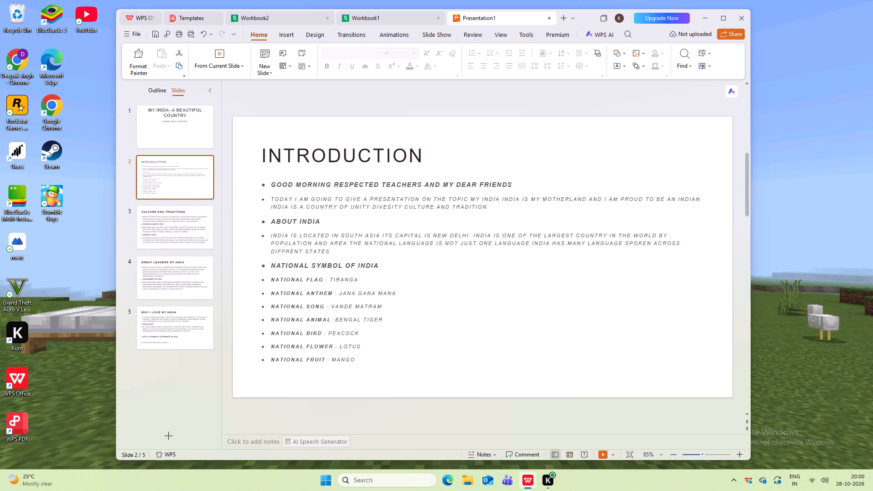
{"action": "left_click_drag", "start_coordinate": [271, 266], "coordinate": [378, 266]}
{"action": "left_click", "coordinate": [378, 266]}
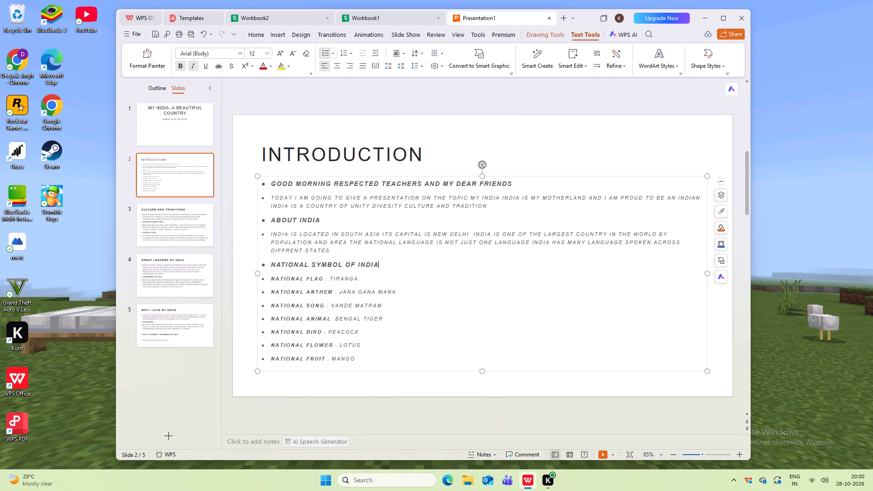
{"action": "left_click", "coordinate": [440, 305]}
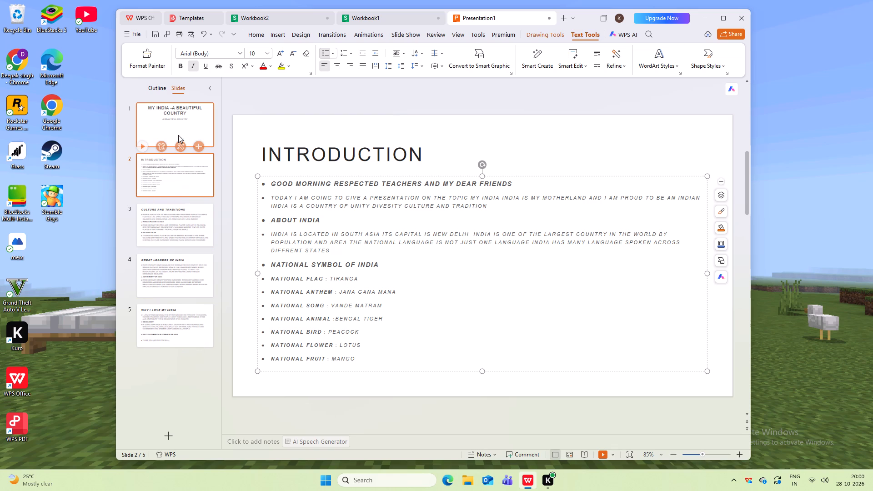
Make the subtitle "A BEAUTIFUL COUNTRY" on slide 1 bold and italic.
{"action": "left_click", "coordinate": [186, 122]}
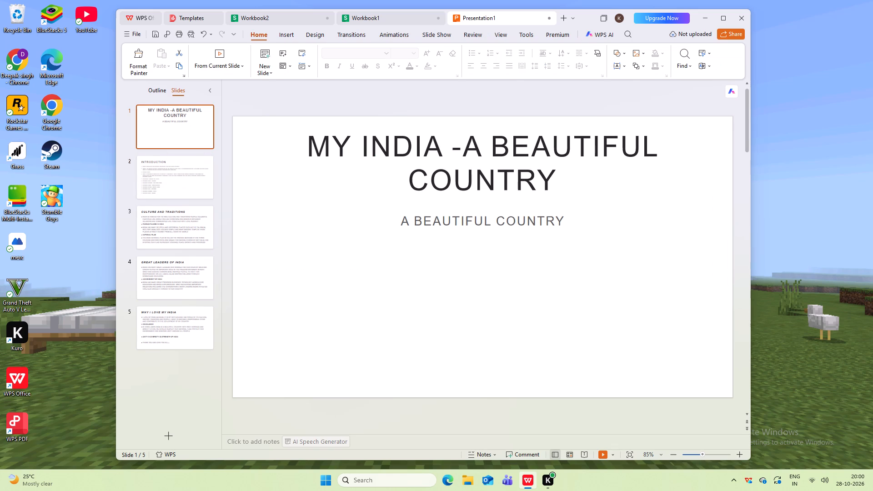
{"action": "left_click_drag", "start_coordinate": [399, 220], "coordinate": [578, 212]}
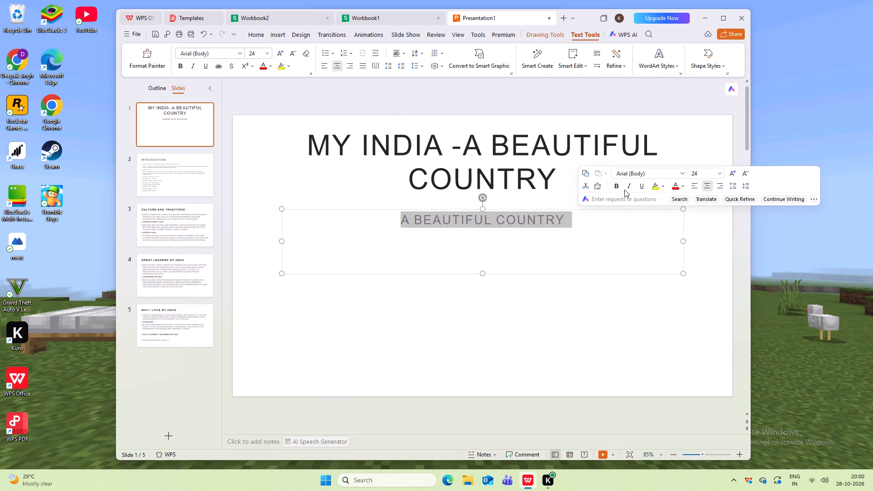
{"action": "left_click", "coordinate": [621, 187]}
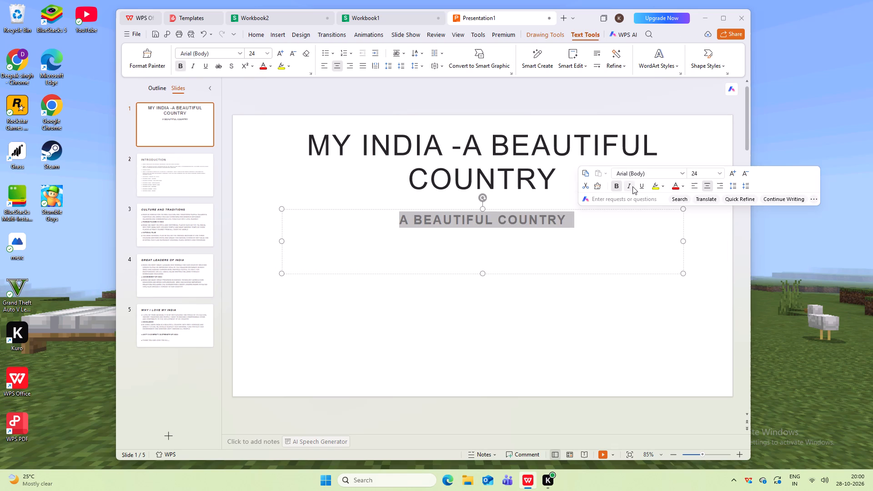
{"action": "left_click", "coordinate": [632, 186]}
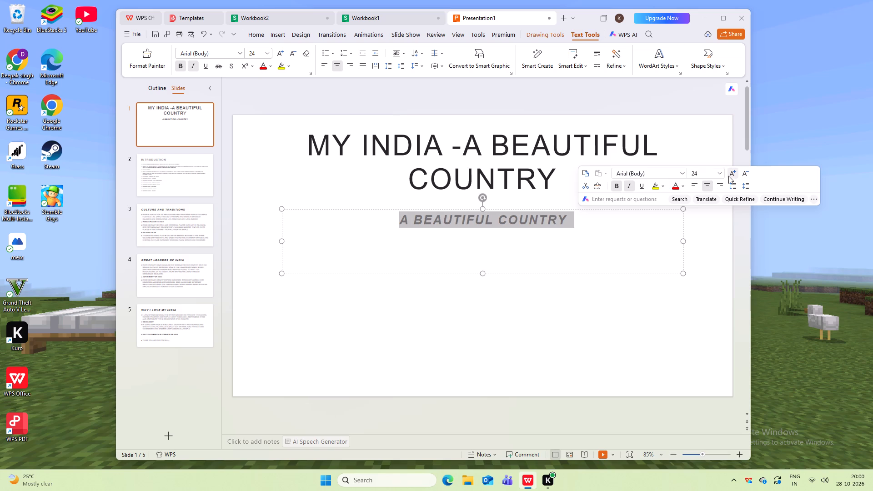
Increase the font size of slide 1's subtitle "A BEAUTIFUL COUNTRY" to 28.
{"action": "left_click", "coordinate": [738, 173]}
{"action": "left_click", "coordinate": [738, 173]}
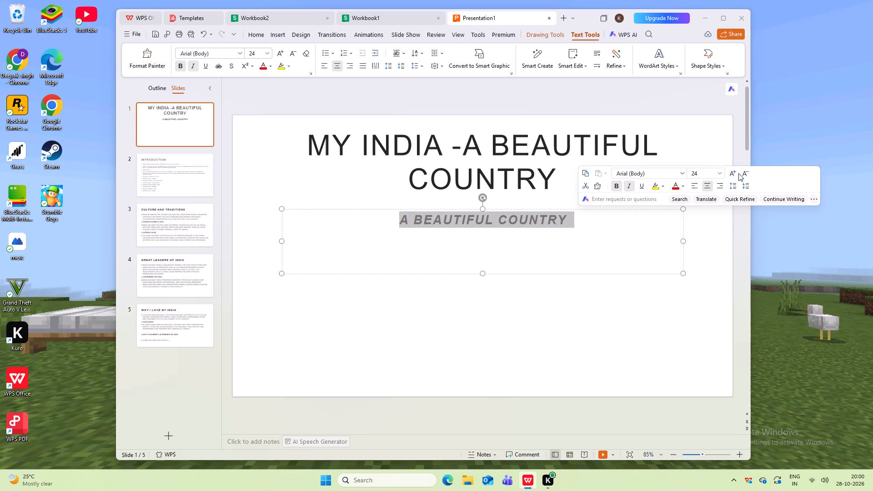
{"action": "left_click", "coordinate": [737, 172]}
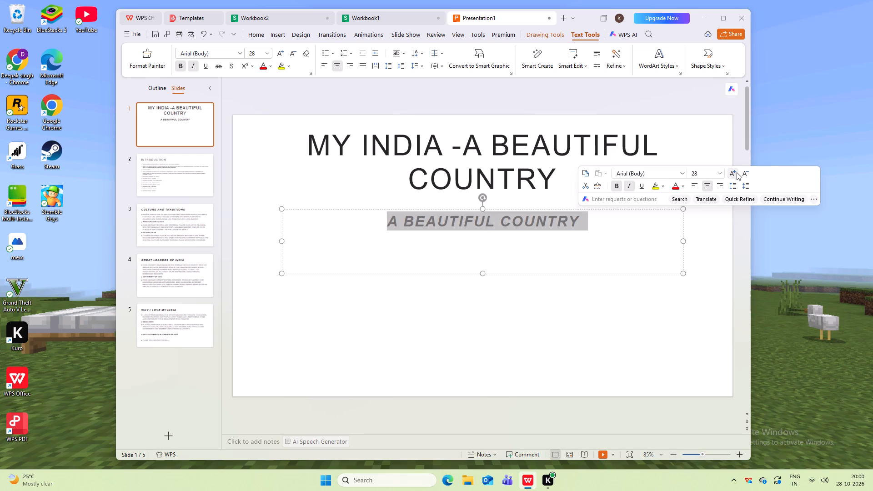
{"action": "left_click", "coordinate": [555, 277]}
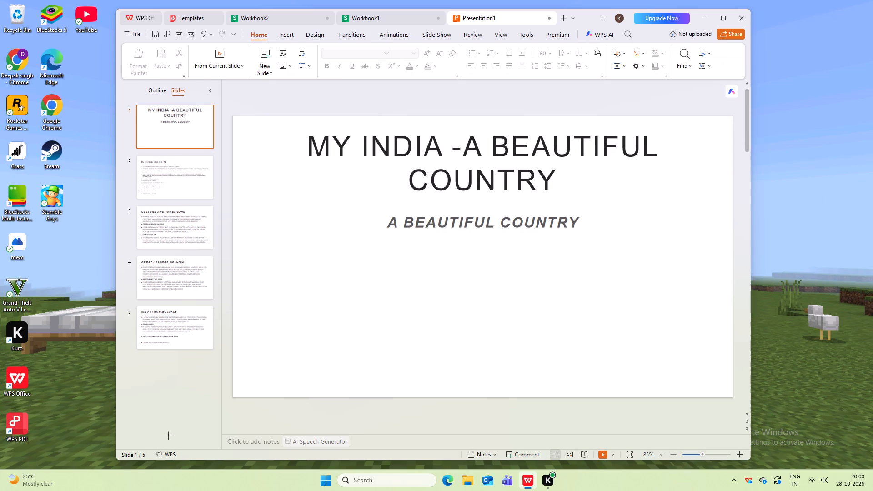
Make slide 1's title "MY INDIA -A BEAUTIFUL COUNTRY" bold and italic.
{"action": "left_click_drag", "start_coordinate": [308, 138], "coordinate": [378, 142]}
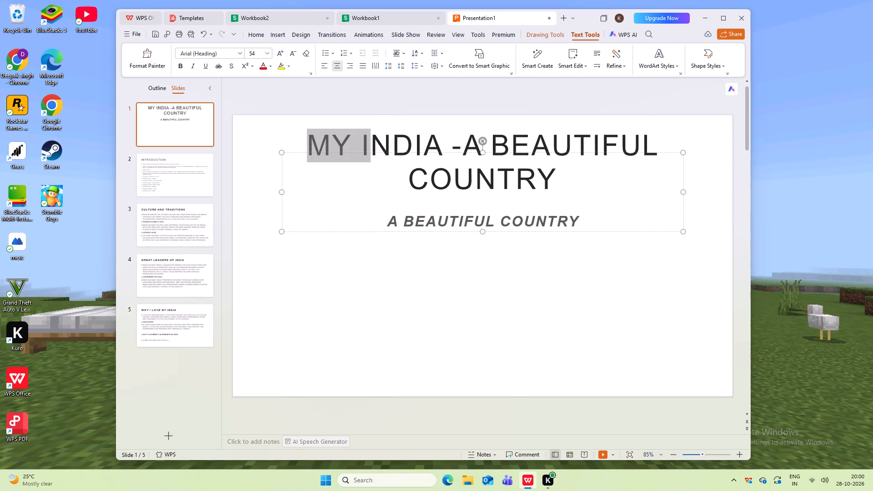
{"action": "left_click_drag", "start_coordinate": [378, 142], "coordinate": [562, 184]}
{"action": "left_click", "coordinate": [600, 160]}
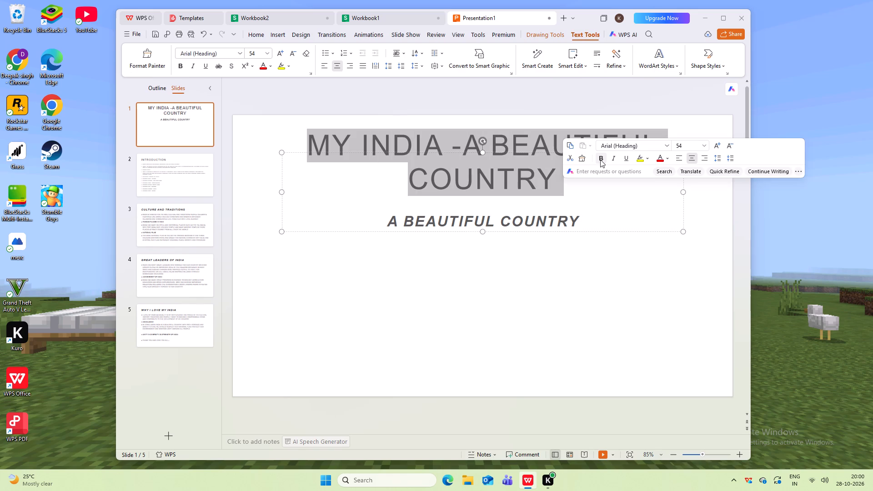
{"action": "left_click", "coordinate": [619, 160]}
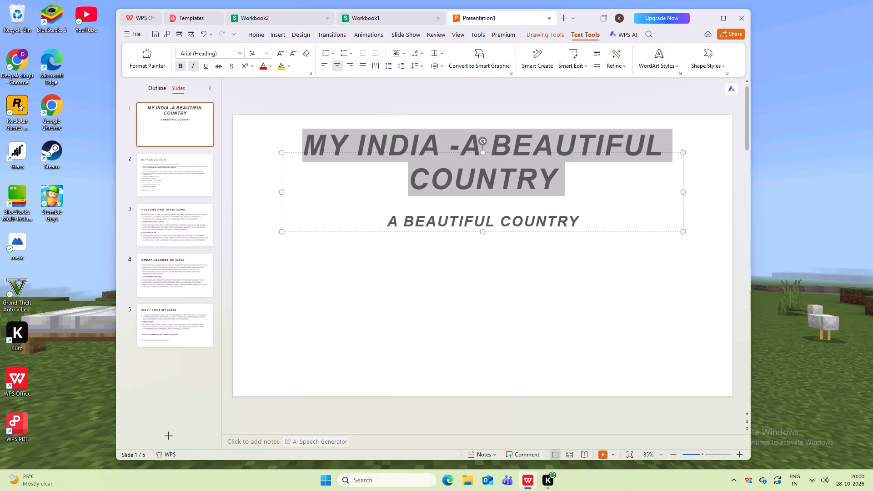
{"action": "left_click", "coordinate": [514, 269]}
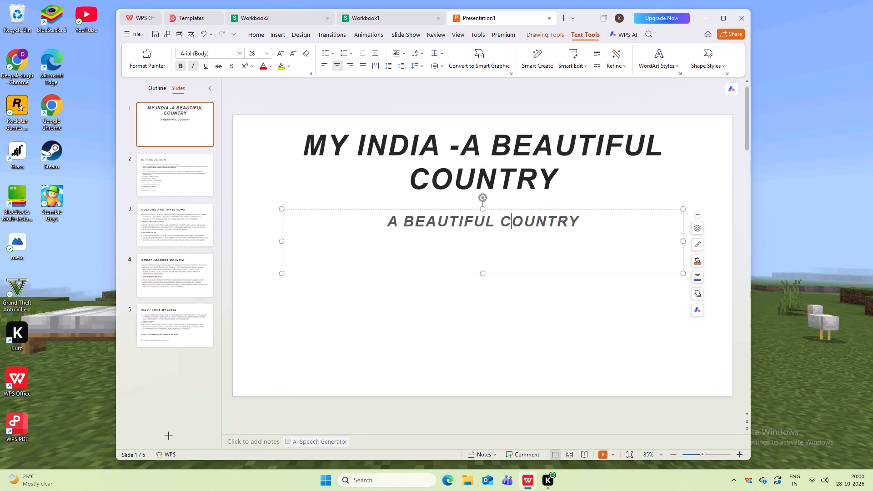
Review slides 2 through 5 in order to check the formatting of their titles and subheadings.
{"action": "left_click", "coordinate": [180, 161]}
{"action": "left_click", "coordinate": [185, 226]}
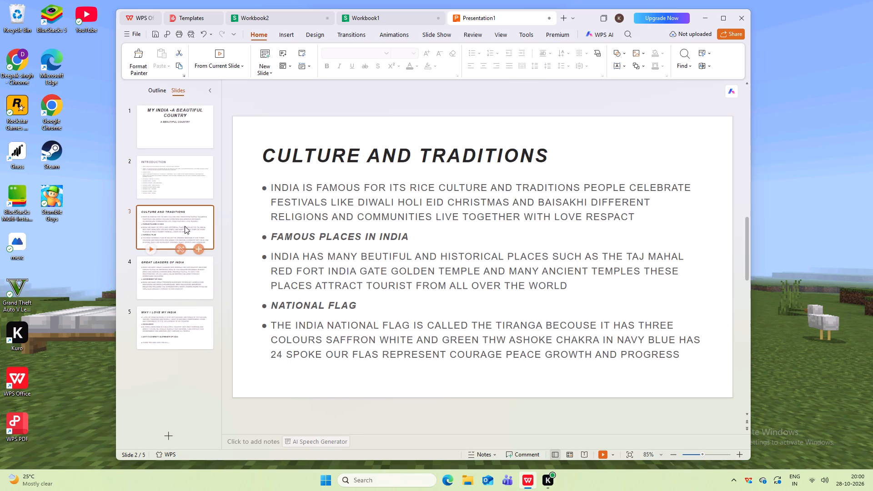
{"action": "left_click", "coordinate": [193, 270]}
{"action": "left_click", "coordinate": [187, 335]}
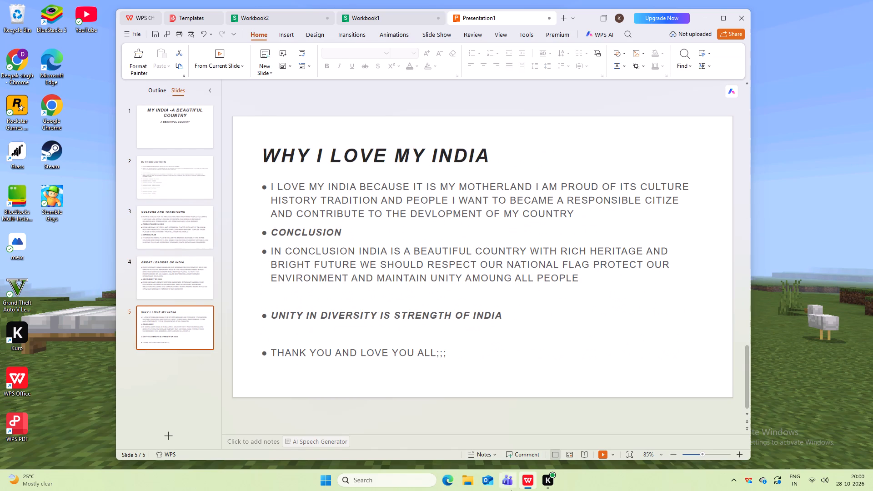